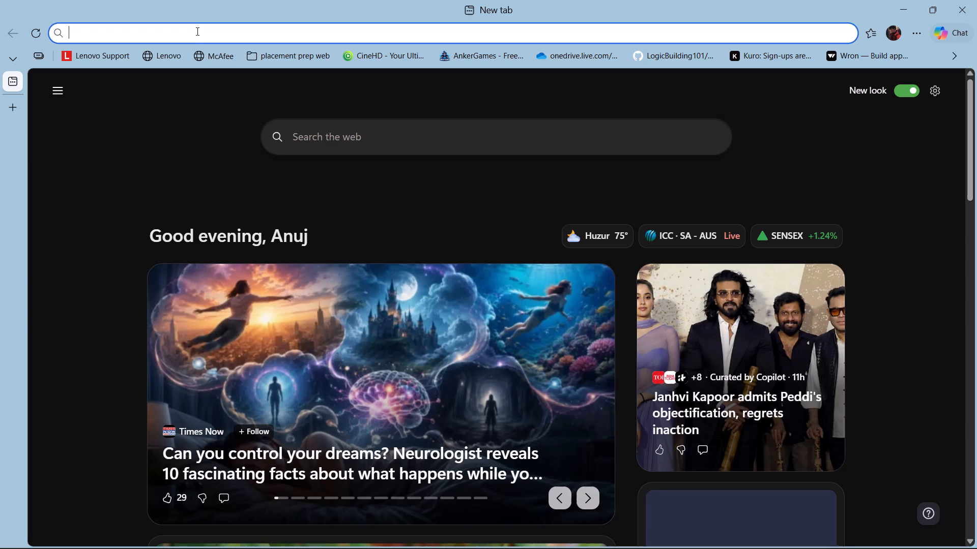
{"action": "type", "text": "goo"}
{"action": "key", "text": "Down"}
{"action": "key", "text": "Return"}
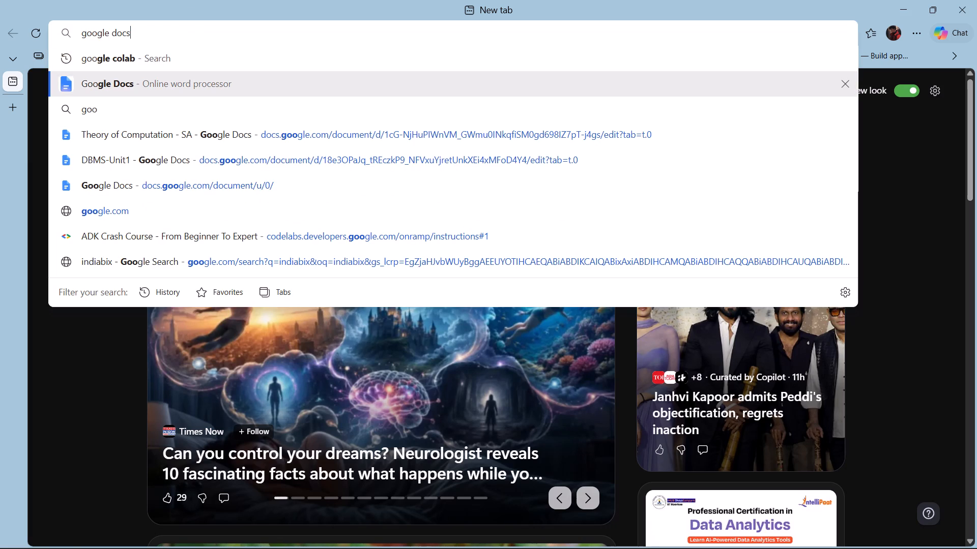
{"action": "left_click", "coordinate": [189, 204]}
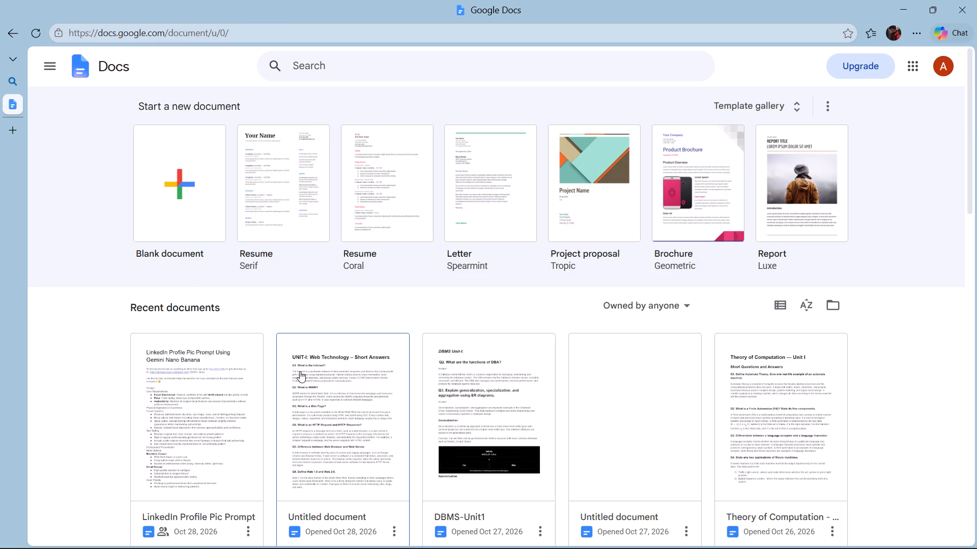
Create a blank document and paste the copied cyber security answers into it.
{"action": "left_click", "coordinate": [212, 218]}
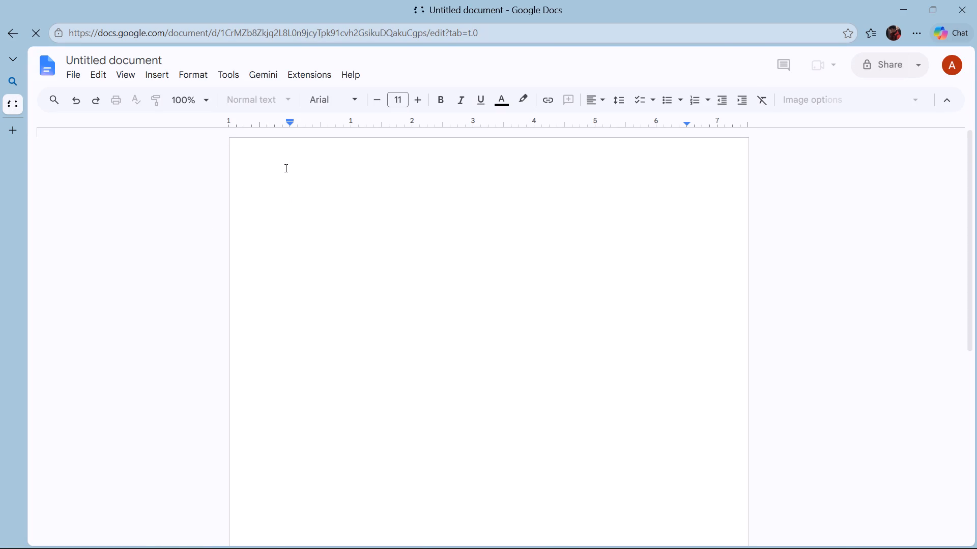
{"action": "key", "text": "ctrl+v"}
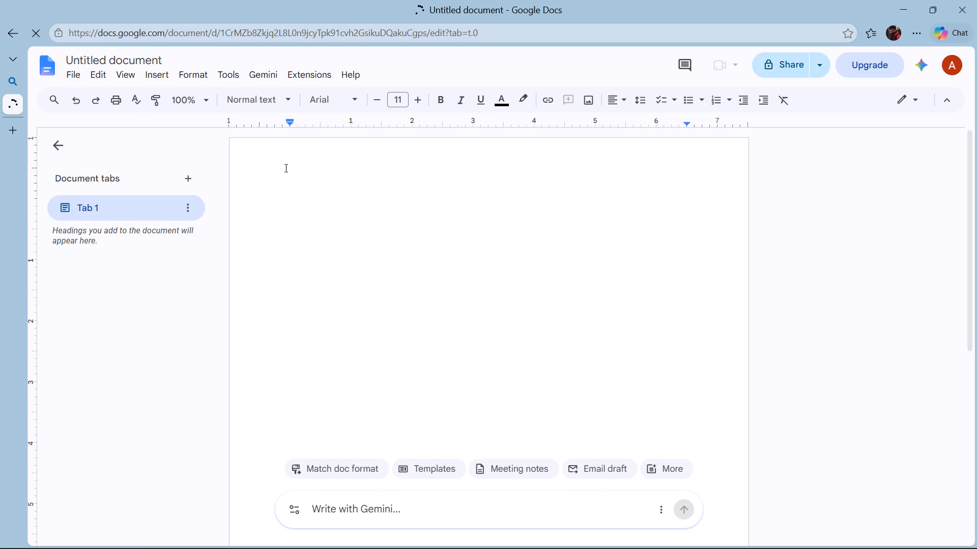
Review the pasted answers from the end of the document back to the Unit I heading.
{"action": "scroll", "coordinate": [494, 254], "scroll_direction": "up", "scroll_amount": 1}
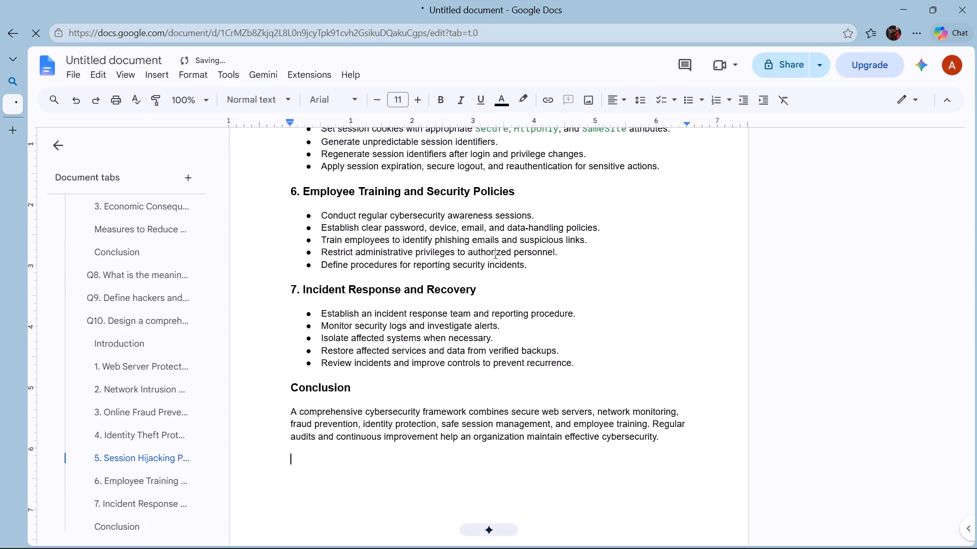
{"action": "scroll", "coordinate": [494, 254], "scroll_direction": "up", "scroll_amount": 7}
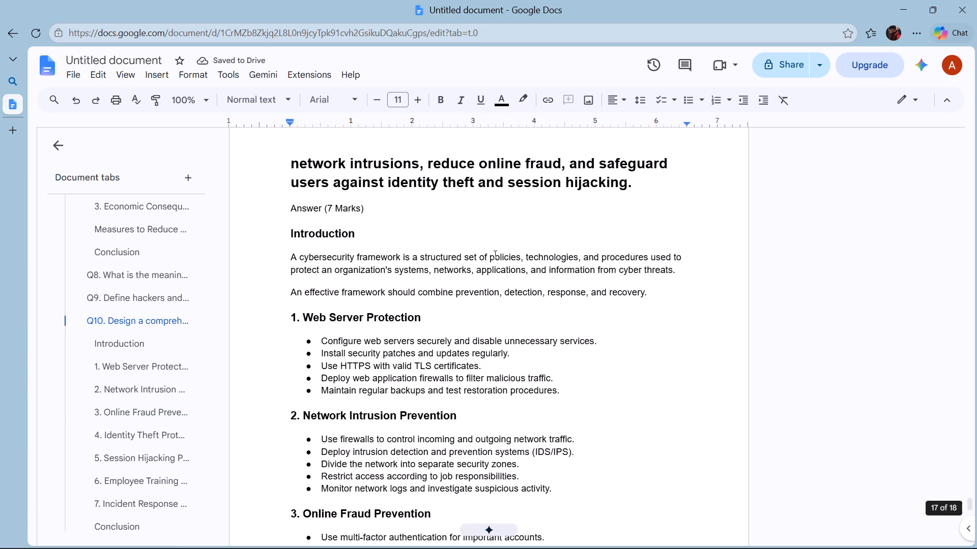
{"action": "scroll", "coordinate": [494, 254], "scroll_direction": "up", "scroll_amount": 2}
{"action": "scroll", "coordinate": [438, 259], "scroll_direction": "up", "scroll_amount": 2}
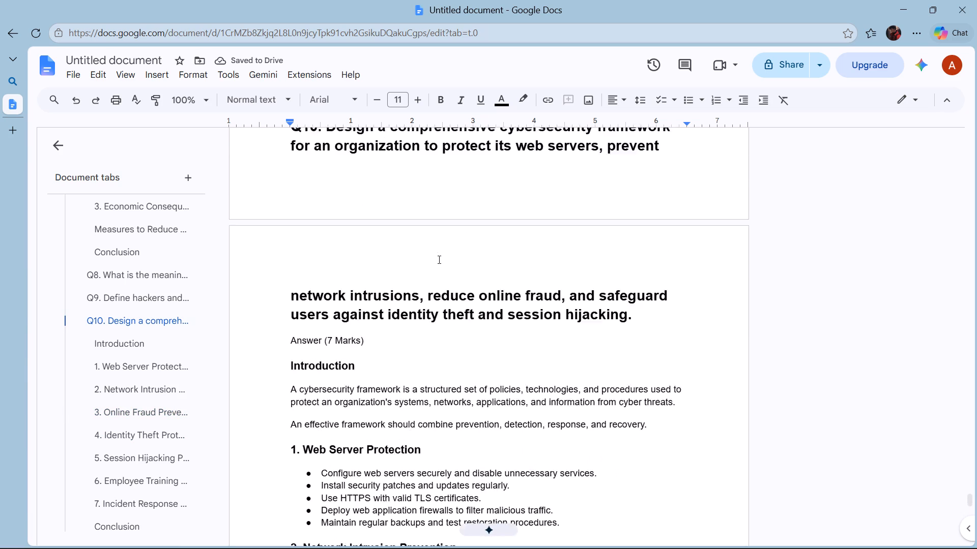
{"action": "scroll", "coordinate": [438, 259], "scroll_direction": "up", "scroll_amount": 16}
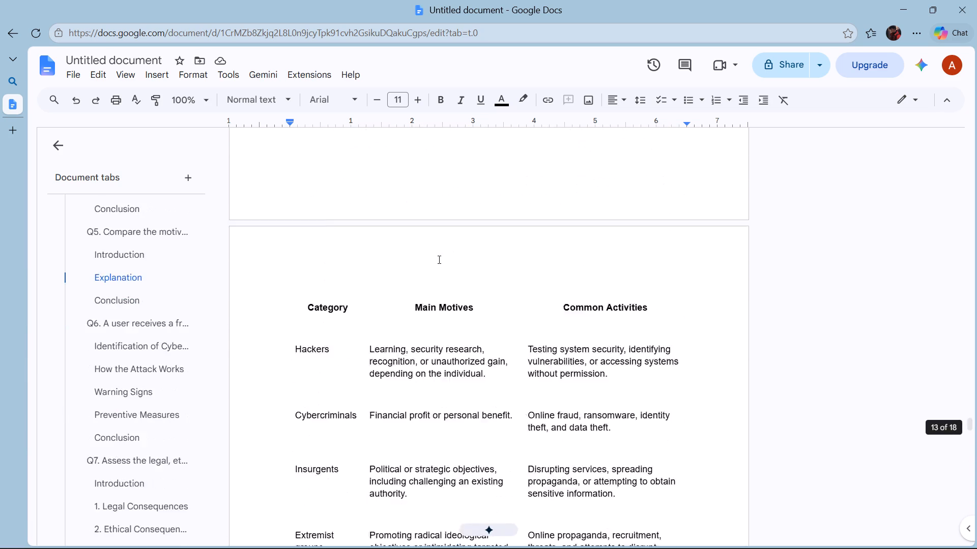
{"action": "scroll", "coordinate": [438, 259], "scroll_direction": "up", "scroll_amount": 13}
{"action": "scroll", "coordinate": [438, 259], "scroll_direction": "up", "scroll_amount": 16}
{"action": "scroll", "coordinate": [438, 259], "scroll_direction": "down", "scroll_amount": 1}
{"action": "scroll", "coordinate": [365, 314], "scroll_direction": "down", "scroll_amount": 5}
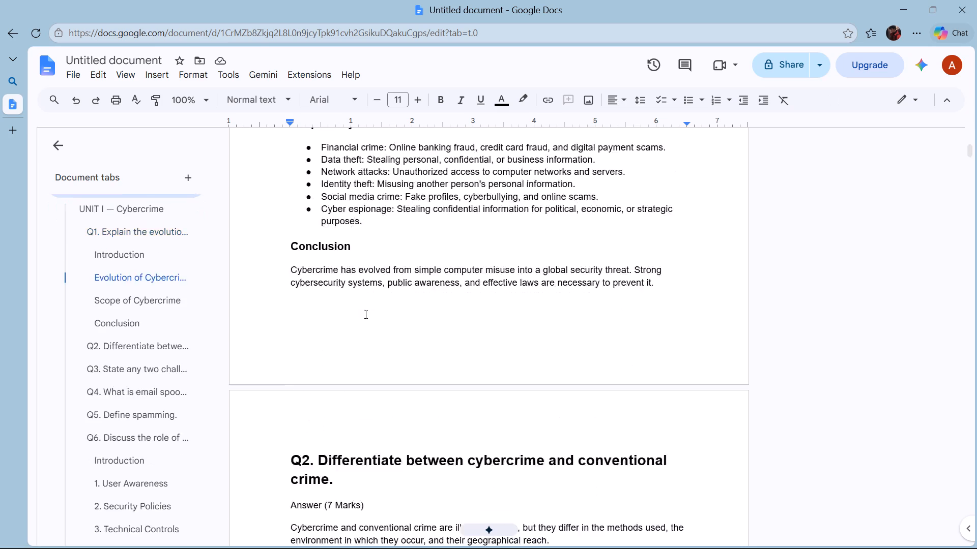
{"action": "scroll", "coordinate": [675, 191], "scroll_direction": "up", "scroll_amount": 10}
{"action": "scroll", "coordinate": [484, 232], "scroll_direction": "down", "scroll_amount": 1}
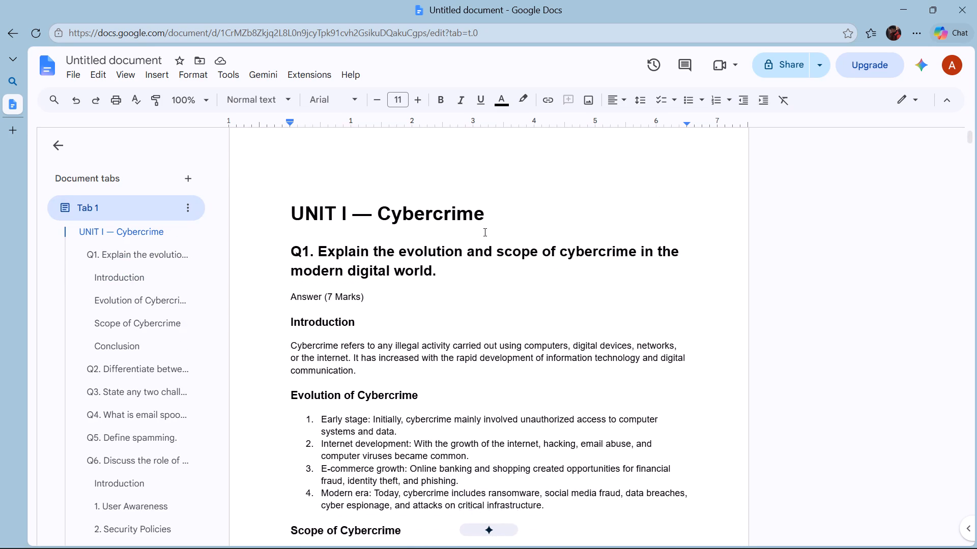
Add a new paragraph below the Q1 Introduction text in Unit I, starting with "Cybercrime refersto the".
{"action": "scroll", "coordinate": [484, 232], "scroll_direction": "down", "scroll_amount": 3}
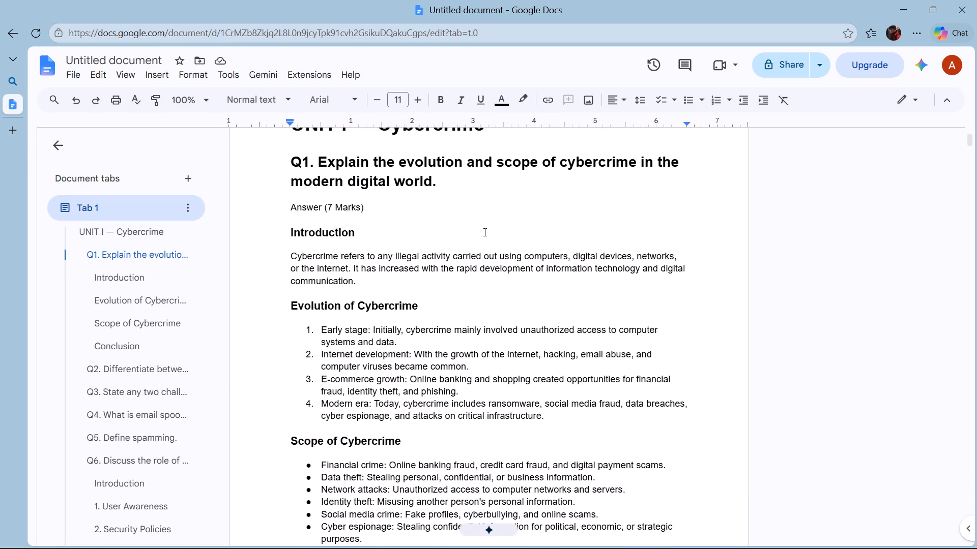
{"action": "scroll", "coordinate": [484, 232], "scroll_direction": "down", "scroll_amount": 2}
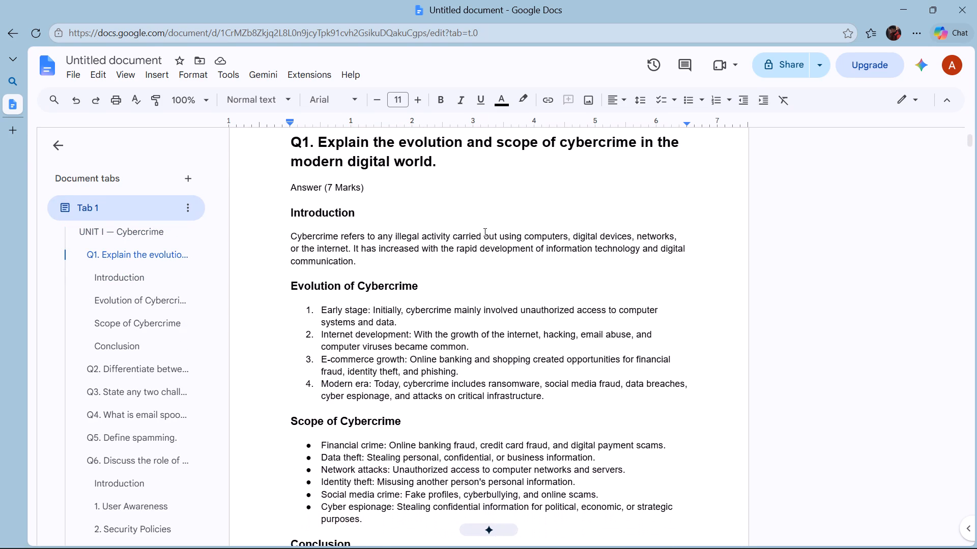
{"action": "scroll", "coordinate": [484, 232], "scroll_direction": "left", "scroll_amount": 1}
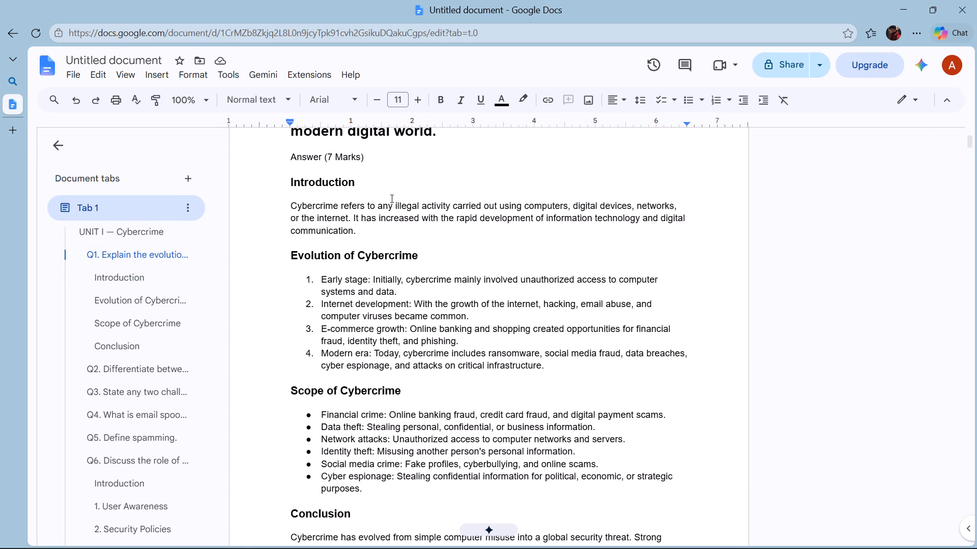
{"action": "left_click", "coordinate": [377, 246]}
{"action": "key", "text": "Return"}
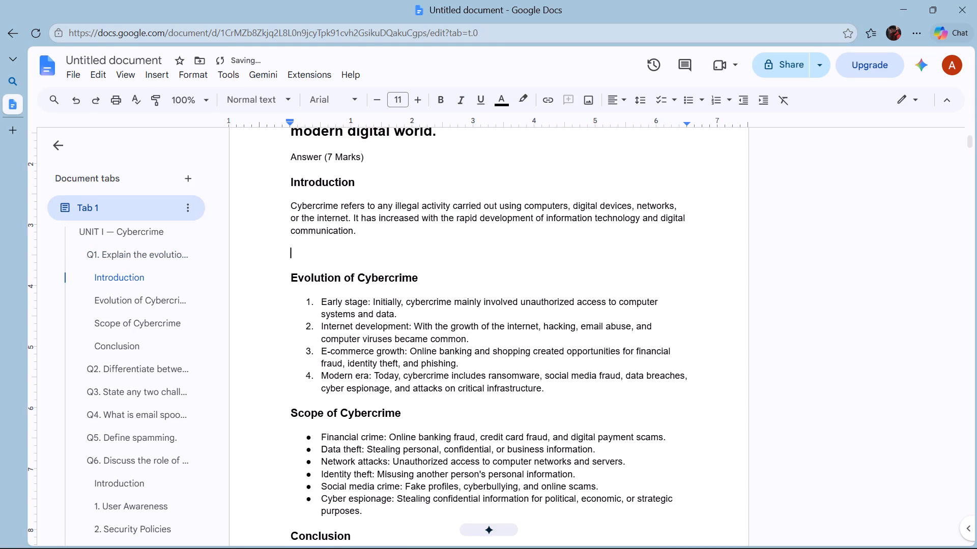
{"action": "key", "text": "BackSpace"}
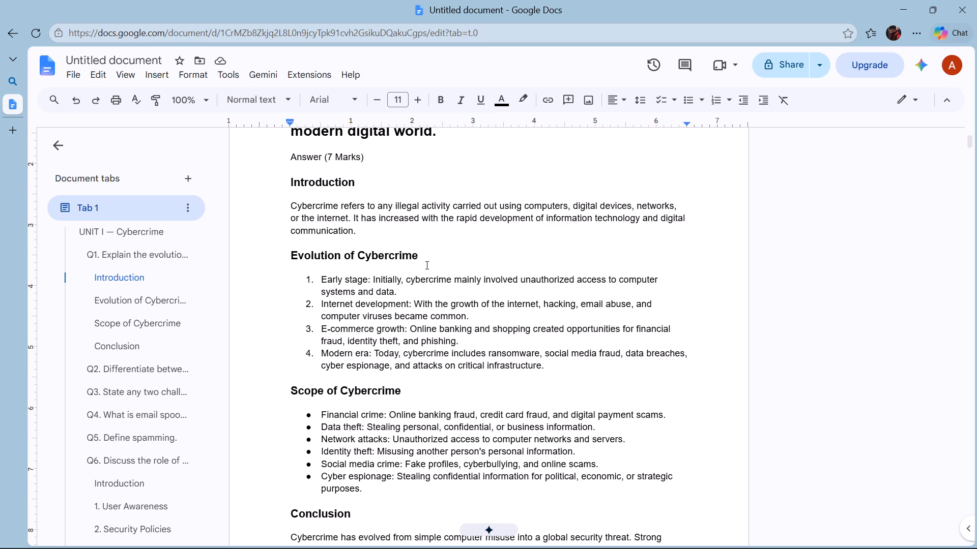
{"action": "key", "text": "Return"}
{"action": "type", "text": "Cyb"}
{"action": "type", "text": "er"}
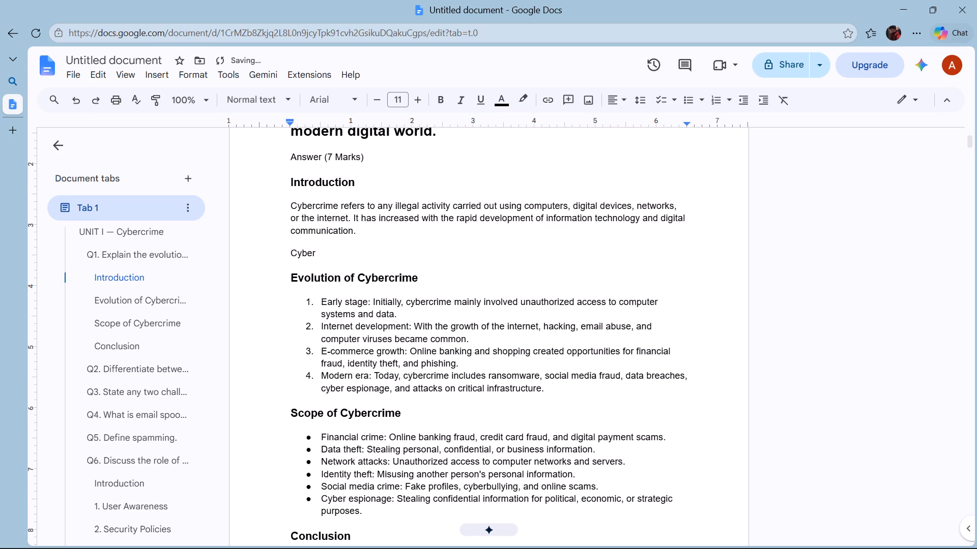
{"action": "type", "text": "cri"}
{"action": "type", "text": "mev"}
{"action": "key", "text": "space"}
{"action": "key", "text": "BackSpace"}
{"action": "key", "text": "BackSpace"}
{"action": "key", "text": "space"}
{"action": "type", "text": "refers"}
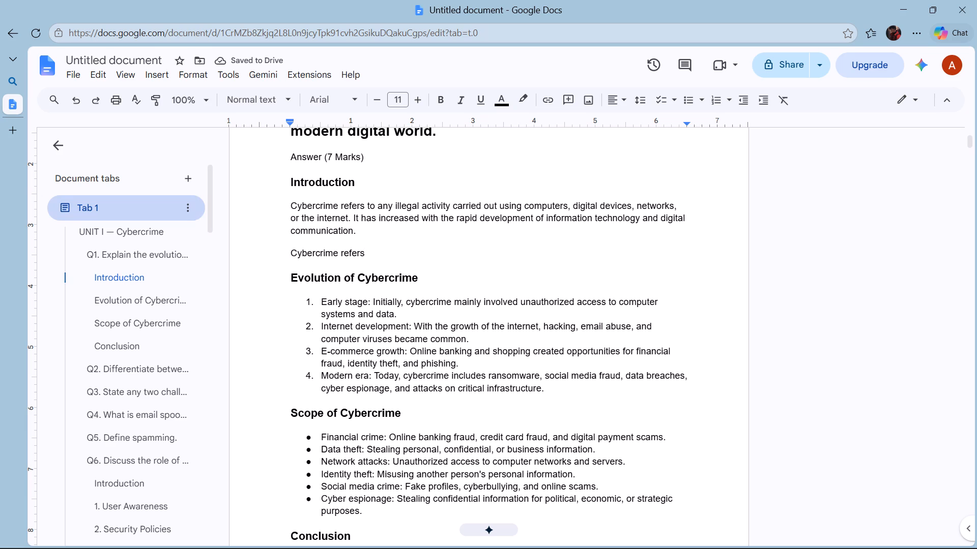
{"action": "type", "text": "to the"}
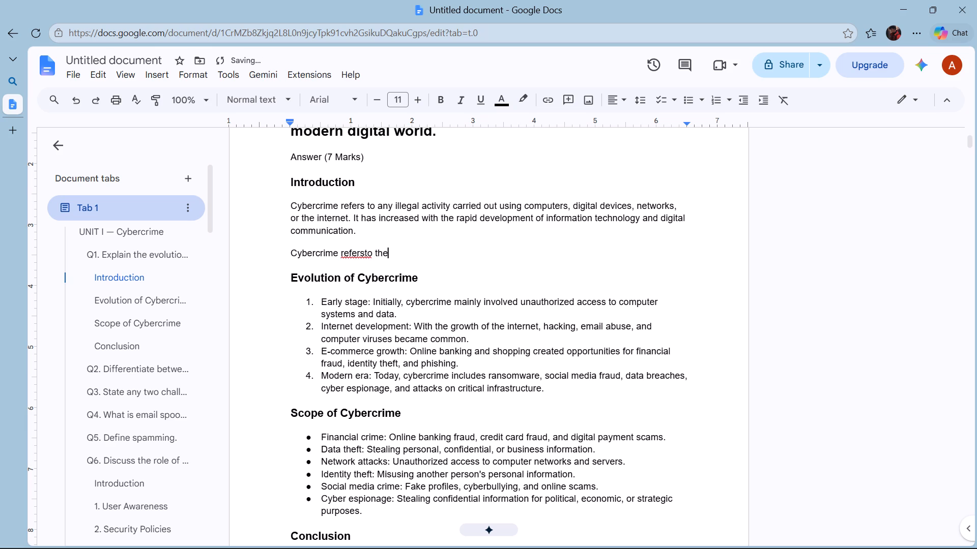
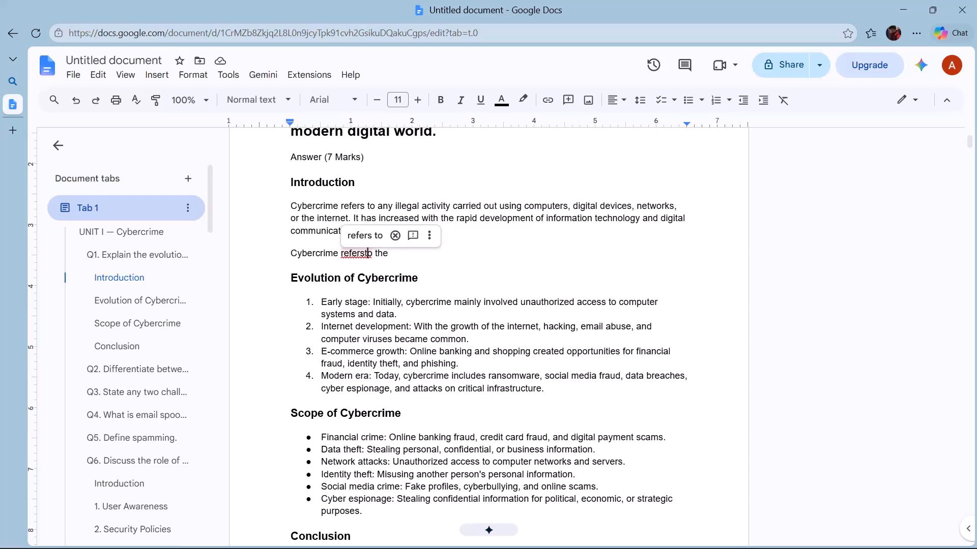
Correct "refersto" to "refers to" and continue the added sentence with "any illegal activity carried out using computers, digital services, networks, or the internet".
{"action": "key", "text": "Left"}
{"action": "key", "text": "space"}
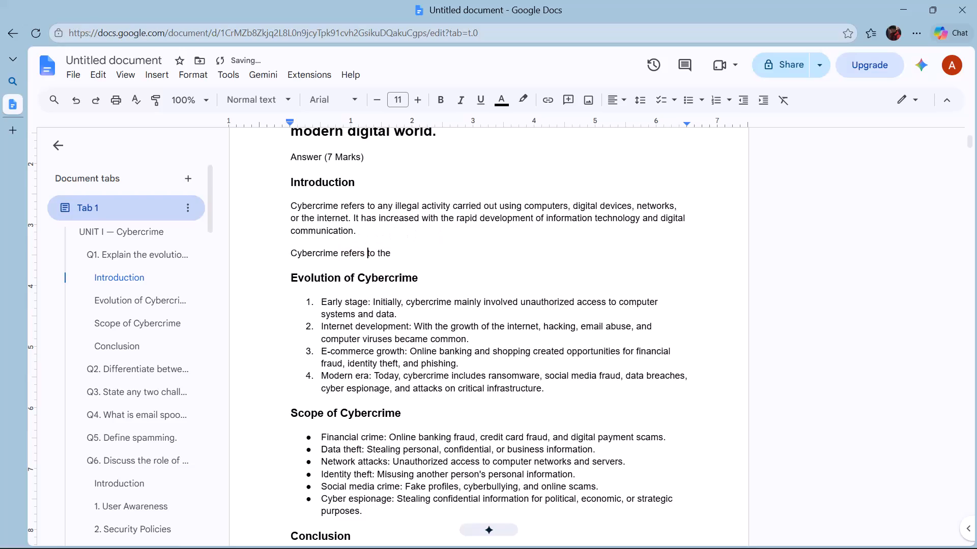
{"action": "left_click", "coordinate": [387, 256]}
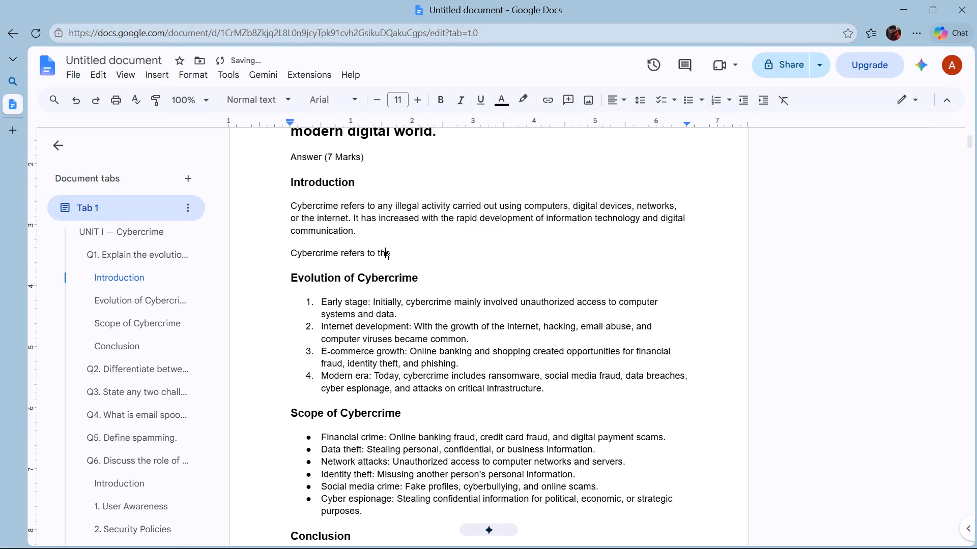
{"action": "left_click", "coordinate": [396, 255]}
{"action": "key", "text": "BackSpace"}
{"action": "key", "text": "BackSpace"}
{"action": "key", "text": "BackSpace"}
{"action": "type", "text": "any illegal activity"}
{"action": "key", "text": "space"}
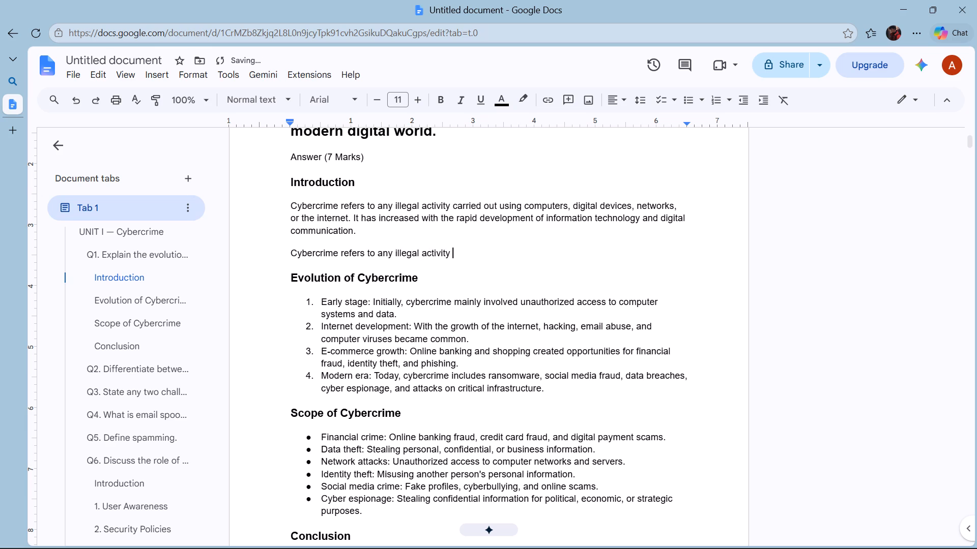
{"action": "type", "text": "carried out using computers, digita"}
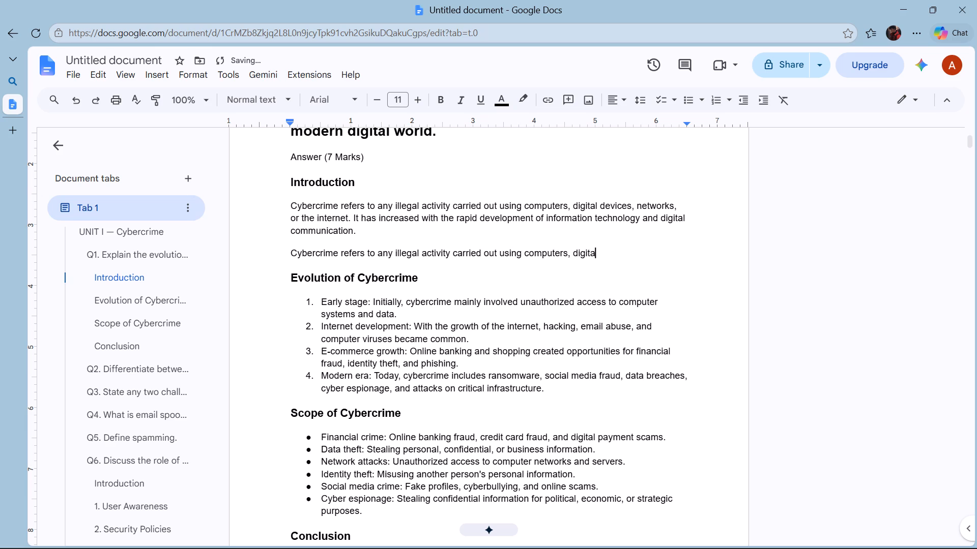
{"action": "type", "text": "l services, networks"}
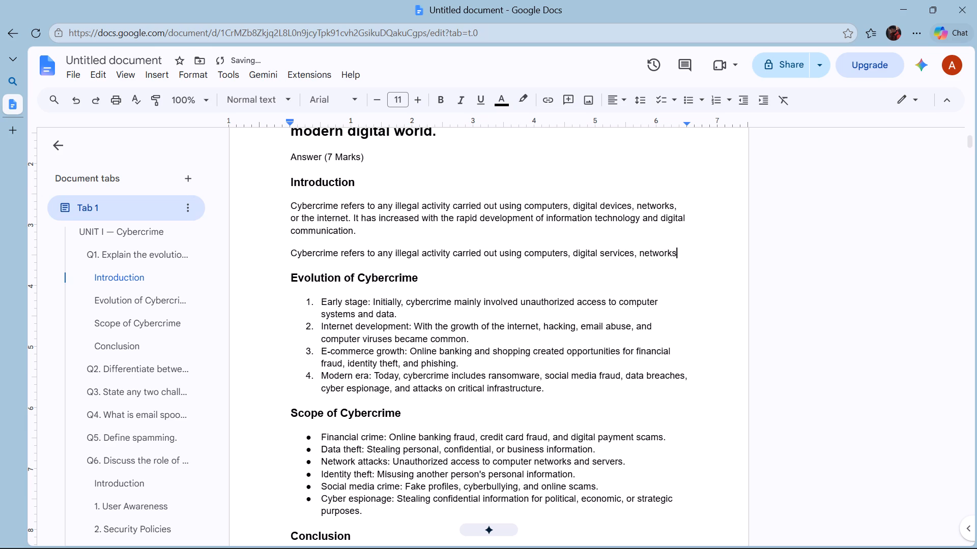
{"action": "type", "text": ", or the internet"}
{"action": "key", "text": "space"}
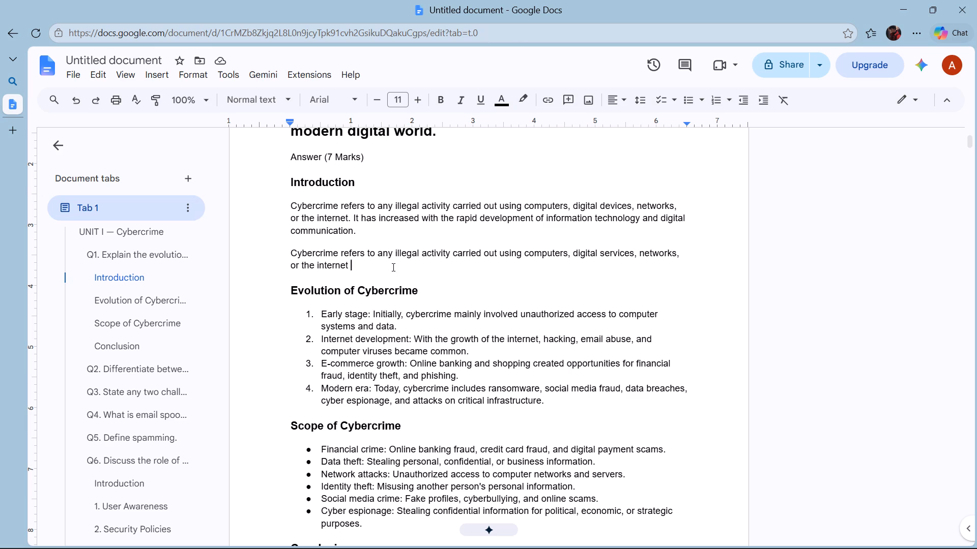
Delete the whole added paragraph and its empty line below the Q1 Introduction text.
{"action": "left_click_drag", "start_coordinate": [375, 264], "coordinate": [293, 249]}
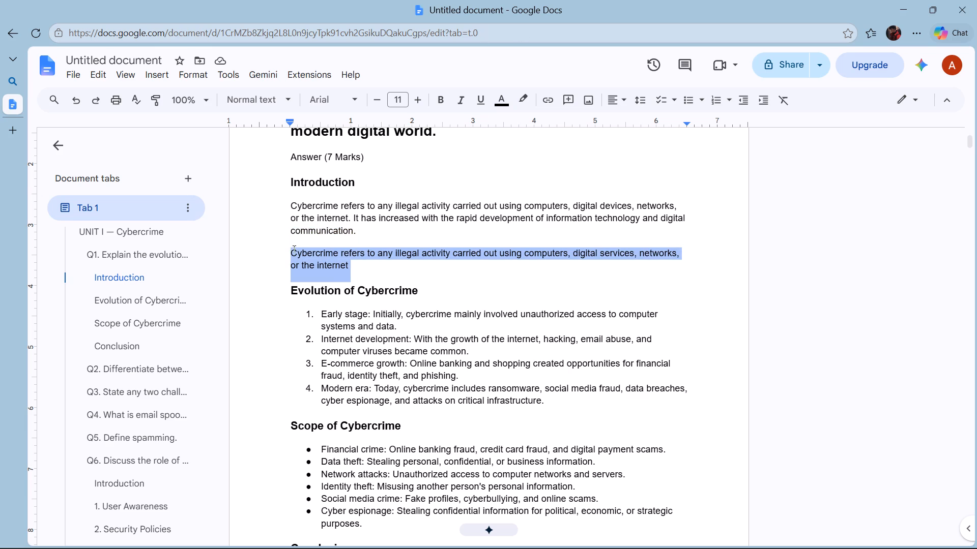
{"action": "left_click_drag", "start_coordinate": [293, 249], "coordinate": [289, 251]}
{"action": "key", "text": "BackSpace"}
{"action": "key", "text": "BackSpace"}
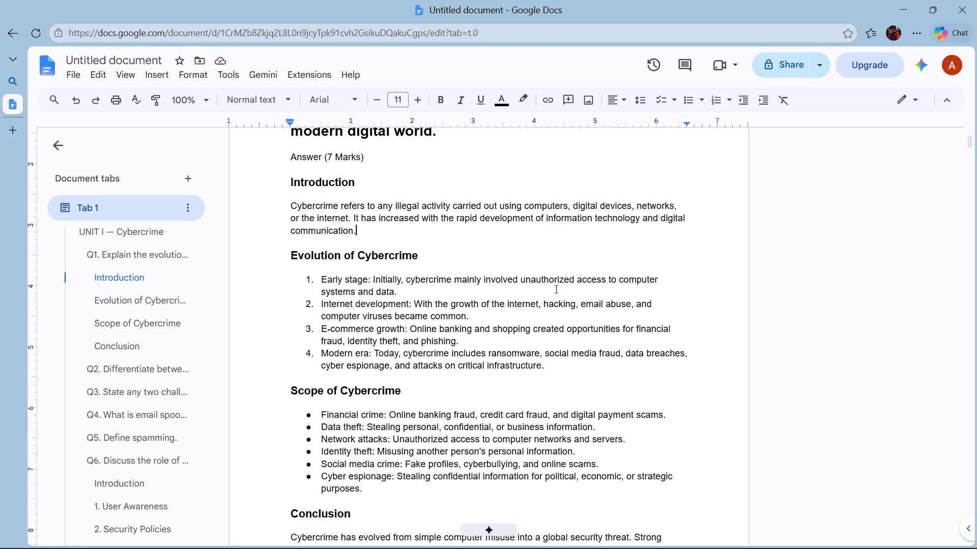
Delete the text of the Conclusion paragraph that follows the Q2 cybercrime versus conventional crime comparison table.
{"action": "scroll", "coordinate": [555, 289], "scroll_direction": "up", "scroll_amount": 1}
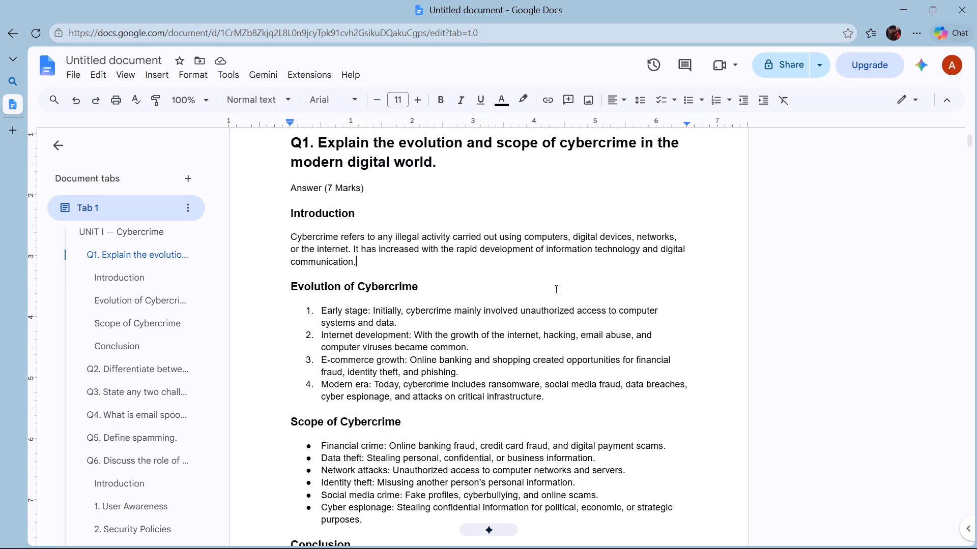
{"action": "scroll", "coordinate": [555, 289], "scroll_direction": "down", "scroll_amount": 3}
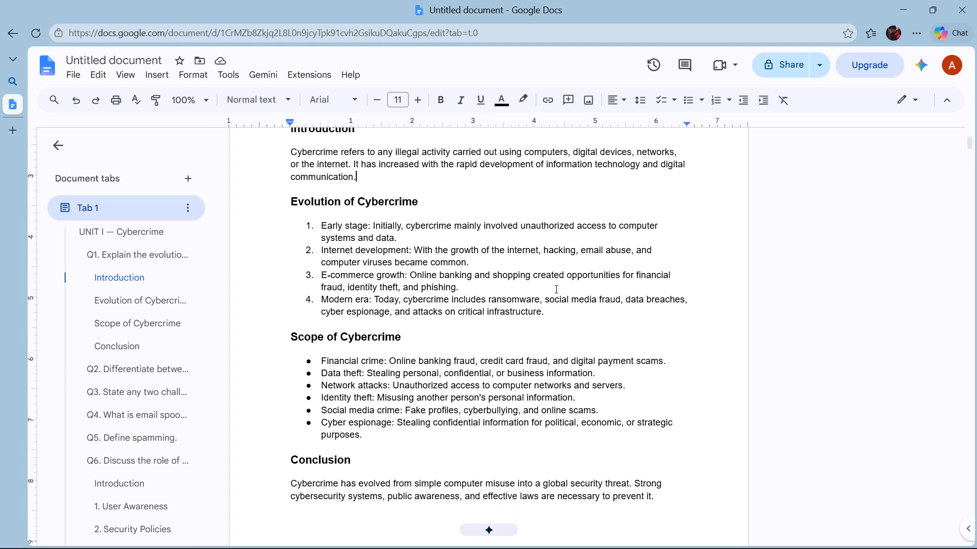
{"action": "scroll", "coordinate": [555, 289], "scroll_direction": "down", "scroll_amount": 1}
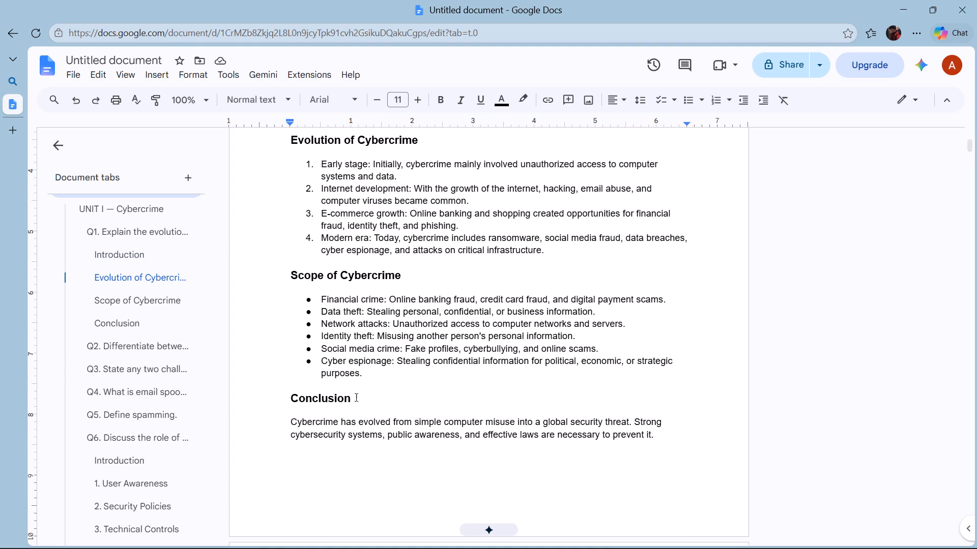
{"action": "scroll", "coordinate": [365, 380], "scroll_direction": "down", "scroll_amount": 4}
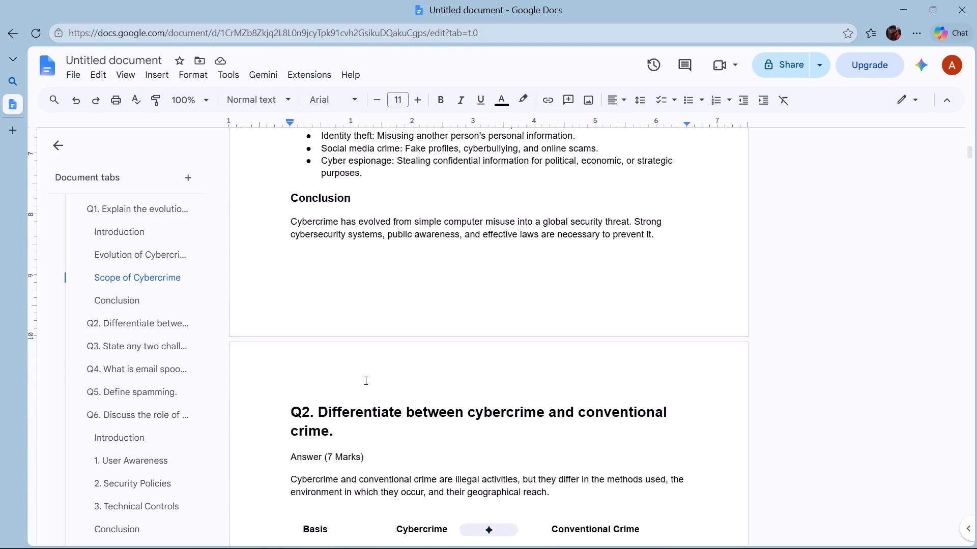
{"action": "scroll", "coordinate": [365, 380], "scroll_direction": "down", "scroll_amount": 3}
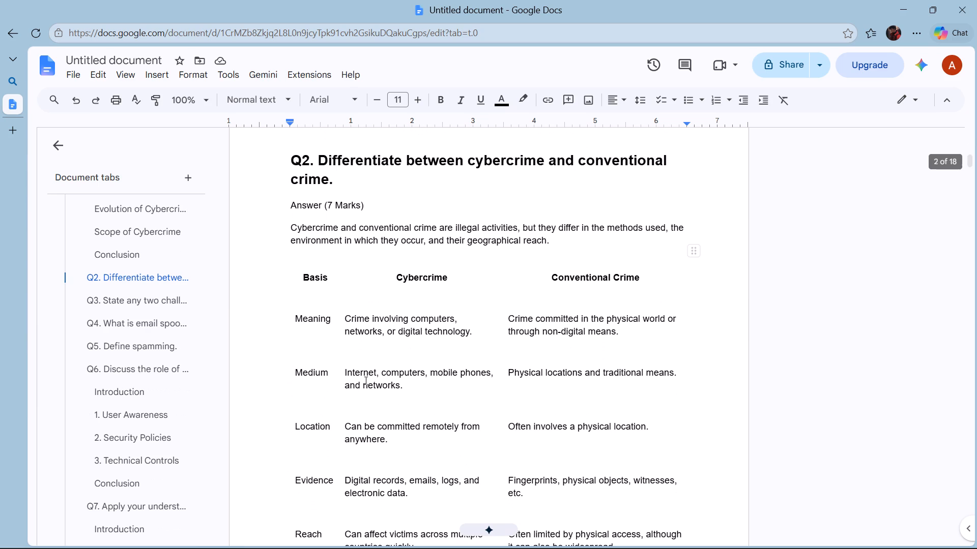
{"action": "scroll", "coordinate": [365, 380], "scroll_direction": "down", "scroll_amount": 1}
{"action": "scroll", "coordinate": [441, 268], "scroll_direction": "down", "scroll_amount": 1}
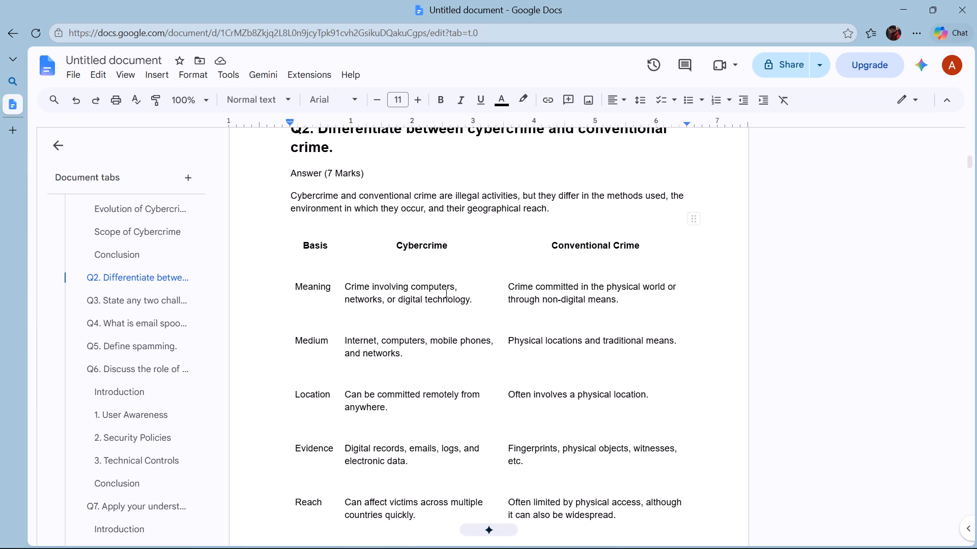
{"action": "scroll", "coordinate": [507, 234], "scroll_direction": "down", "scroll_amount": 5}
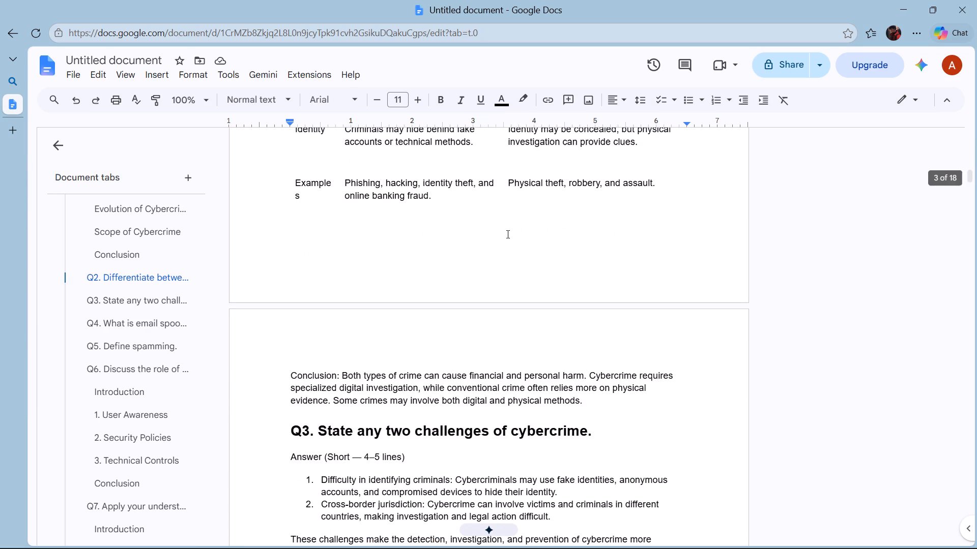
{"action": "scroll", "coordinate": [507, 234], "scroll_direction": "down", "scroll_amount": 2}
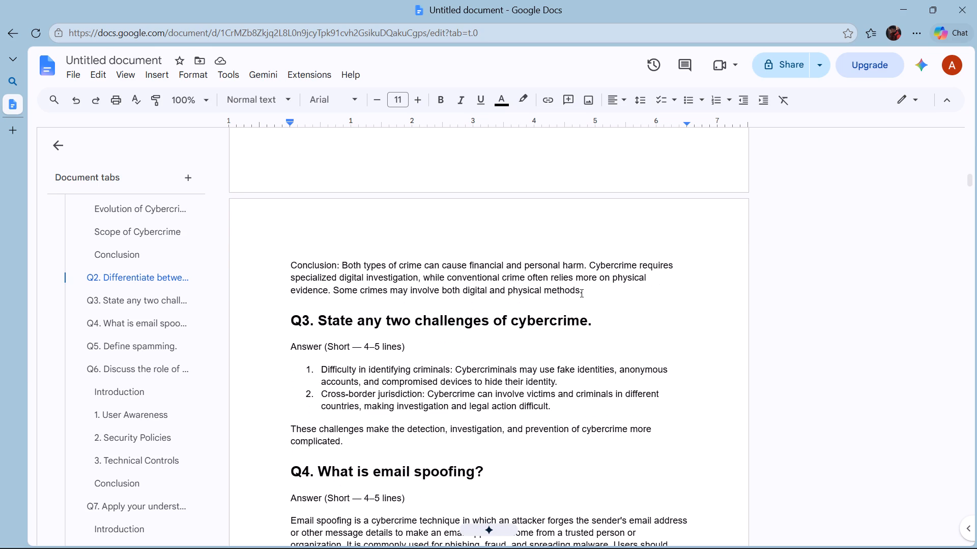
{"action": "left_click_drag", "start_coordinate": [581, 293], "coordinate": [277, 254]}
{"action": "key", "text": "BackSpace"}
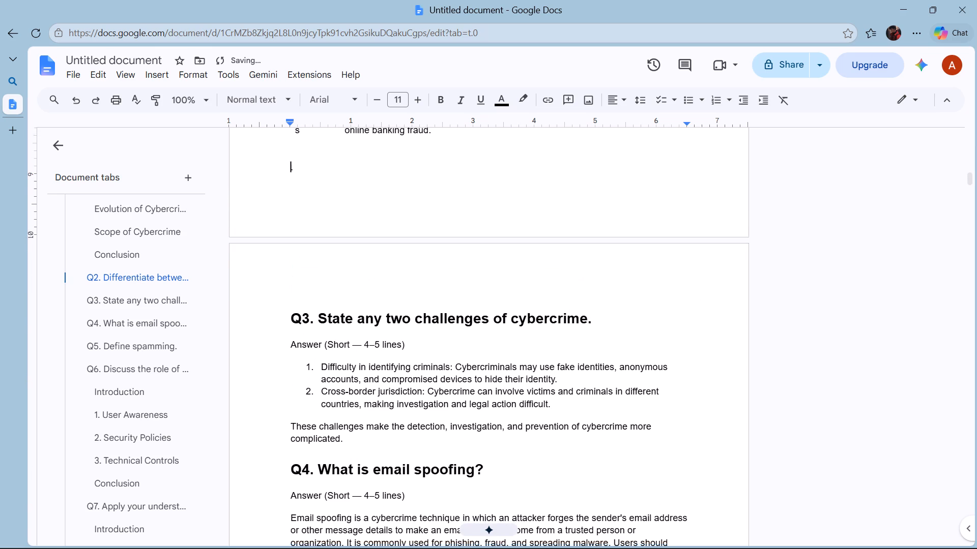
{"action": "key", "text": "BackSpace"}
{"action": "key", "text": "BackSpace"}
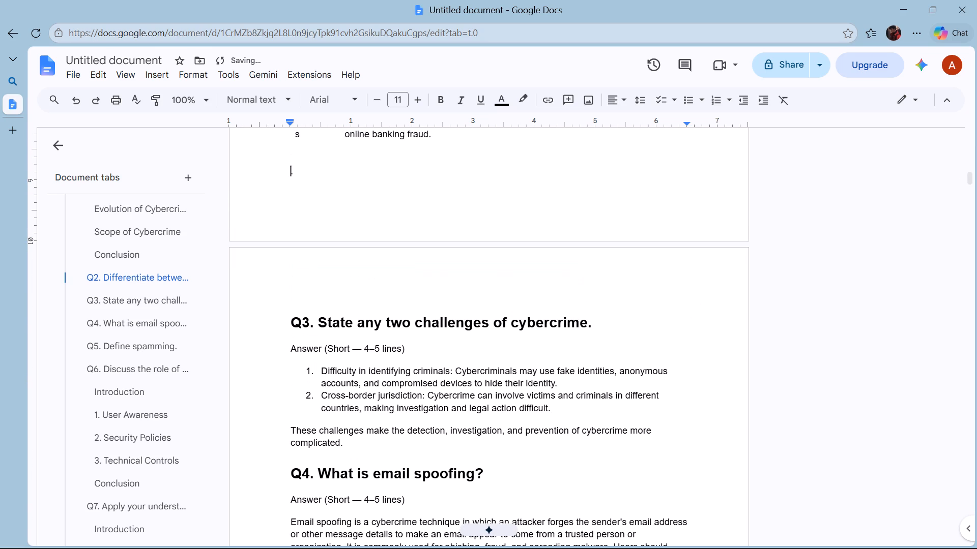
{"action": "key", "text": "BackSpace"}
{"action": "left_click", "coordinate": [388, 296]}
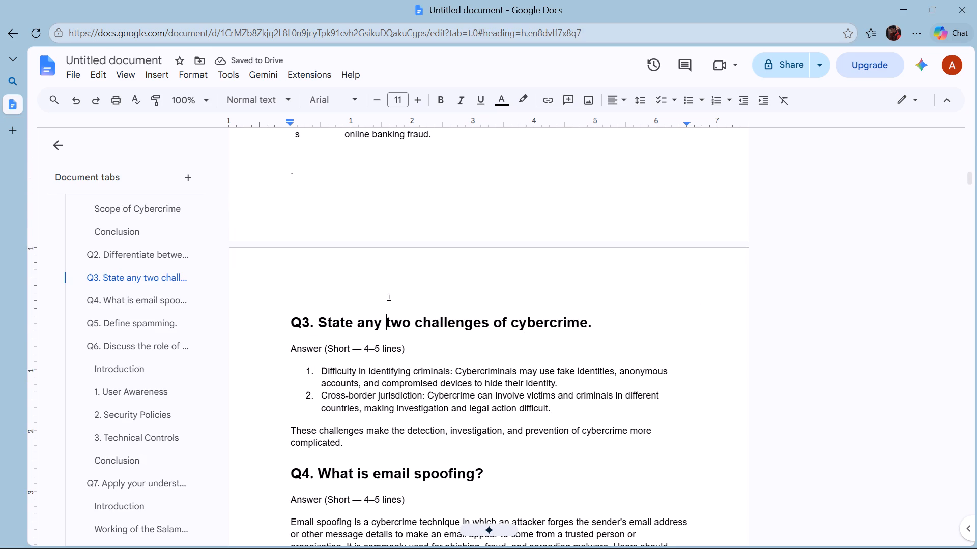
Review the Q3 answer on cybercrime challenges and the Q4 and Q5 answers below it.
{"action": "scroll", "coordinate": [592, 348], "scroll_direction": "down", "scroll_amount": 1}
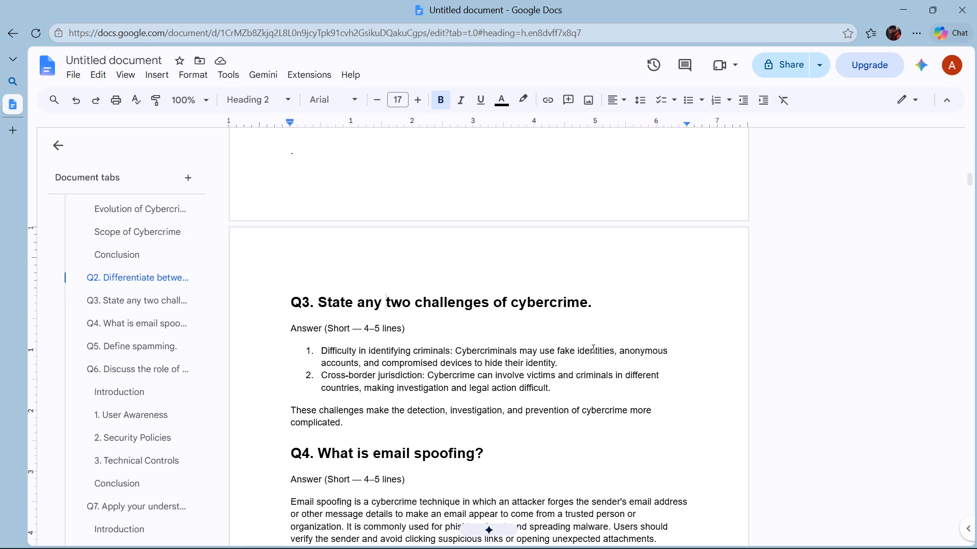
{"action": "scroll", "coordinate": [592, 348], "scroll_direction": "down", "scroll_amount": 1}
{"action": "scroll", "coordinate": [509, 316], "scroll_direction": "down", "scroll_amount": 1}
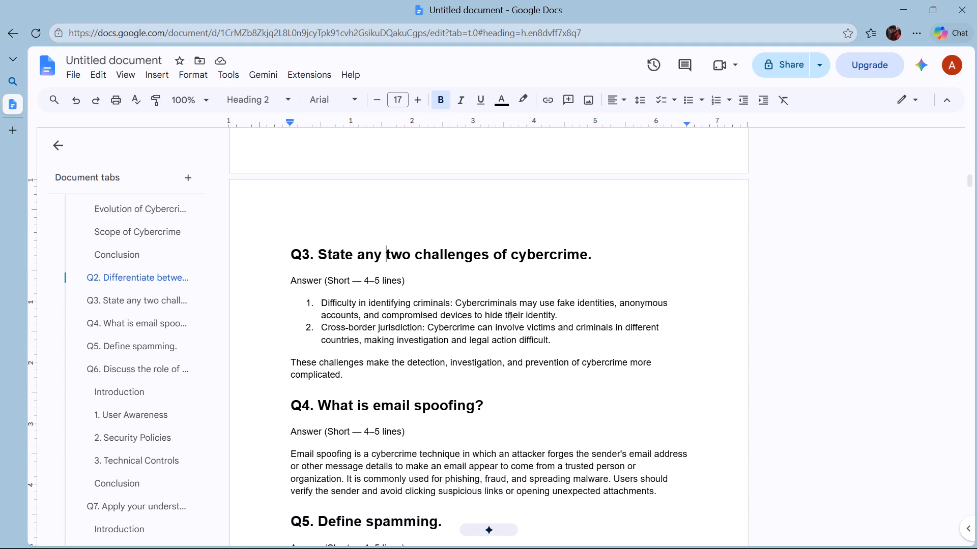
{"action": "left_click", "coordinate": [606, 343]}
{"action": "scroll", "coordinate": [606, 343], "scroll_direction": "down", "scroll_amount": 1}
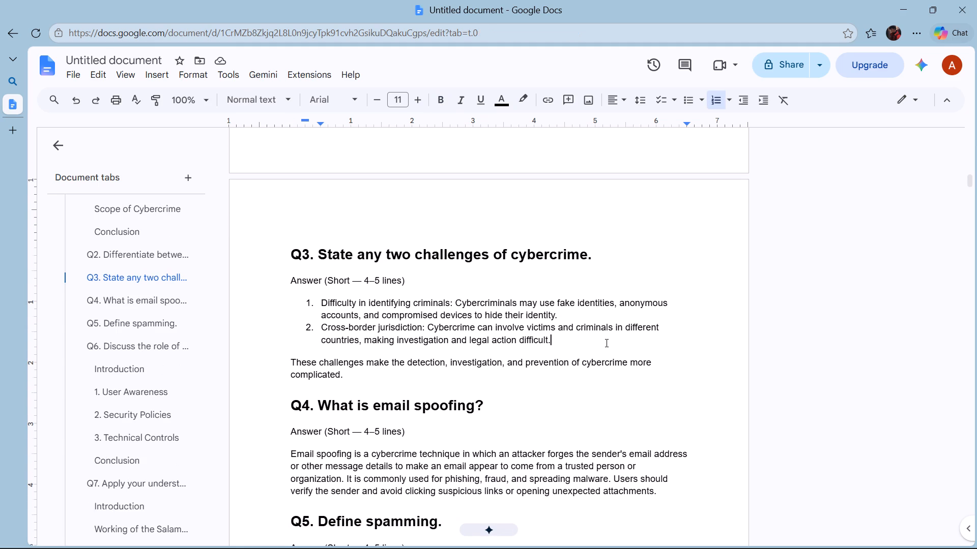
{"action": "scroll", "coordinate": [606, 343], "scroll_direction": "down", "scroll_amount": 1}
{"action": "scroll", "coordinate": [508, 271], "scroll_direction": "down", "scroll_amount": 2}
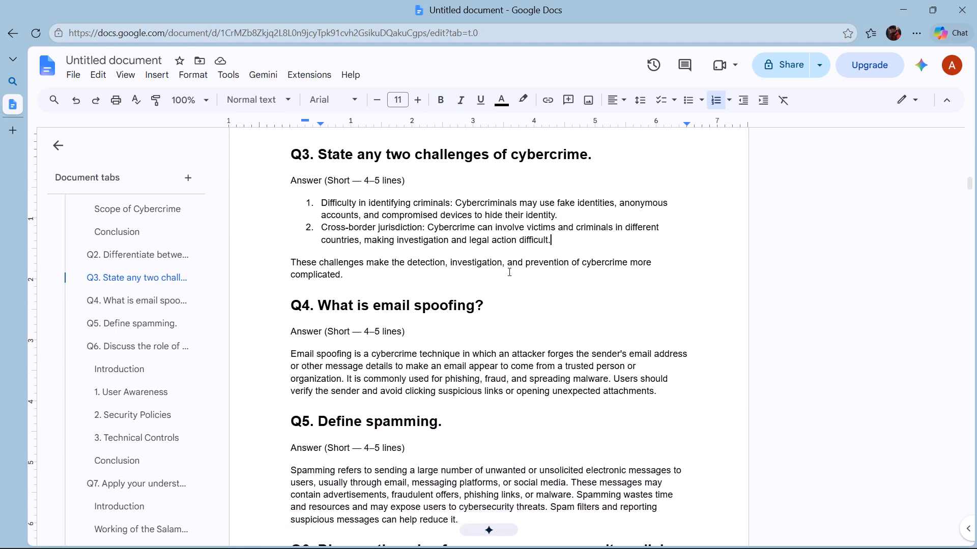
{"action": "scroll", "coordinate": [508, 271], "scroll_direction": "down", "scroll_amount": 1}
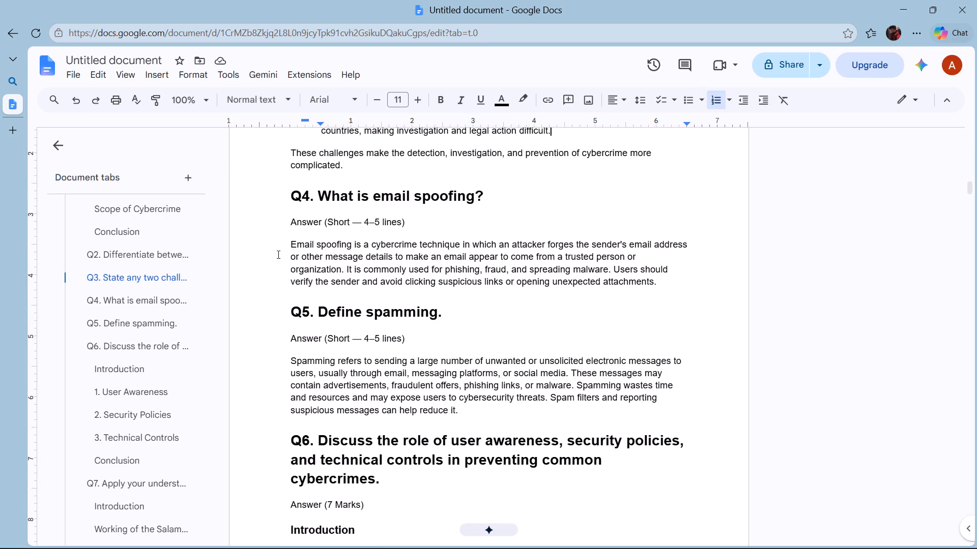
Read through the Q4 email spoofing answer paragraph from its beginning, following the text with the cursor.
{"action": "left_click", "coordinate": [284, 254]}
{"action": "left_click", "coordinate": [287, 246]}
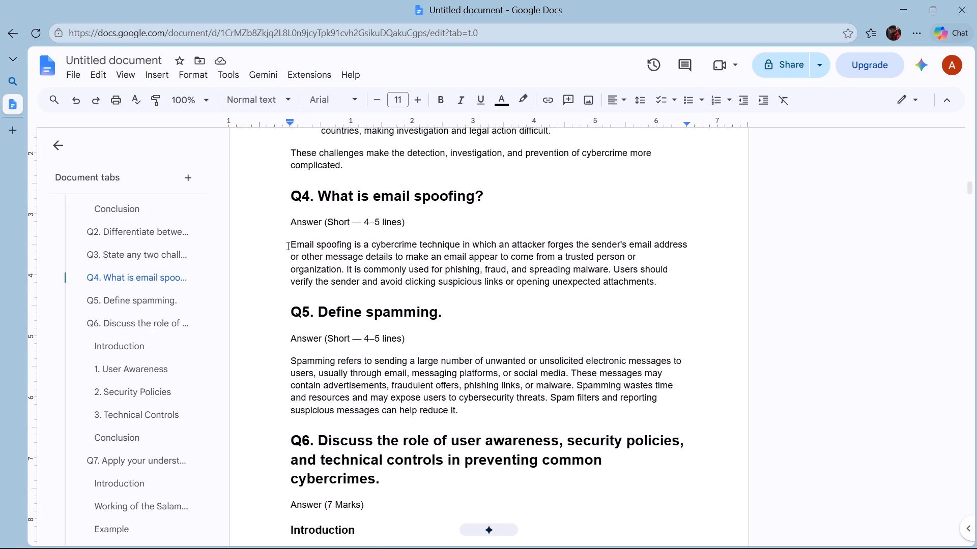
{"action": "key", "text": "Right"}
{"action": "key", "text": "Right"}
{"action": "key", "text": "Right"}
{"action": "key", "text": "Right"}
{"action": "key", "text": "Right"}
{"action": "key", "text": "Right"}
{"action": "key", "text": "Right"}
{"action": "key", "text": "Right"}
{"action": "key", "text": "Right"}
{"action": "key", "text": "Right"}
{"action": "key", "text": "Right"}
{"action": "key", "text": "Right"}
{"action": "key", "text": "Right"}
{"action": "key", "text": "Right"}
{"action": "key", "text": "Right"}
{"action": "key", "text": "Right"}
{"action": "key", "text": "Right"}
{"action": "key", "text": "Right"}
{"action": "key", "text": "Right"}
{"action": "key", "text": "Right"}
{"action": "key", "text": "Right"}
{"action": "key", "text": "Right"}
{"action": "key", "text": "Right"}
{"action": "key", "text": "Right"}
{"action": "key", "text": "Right"}
{"action": "key", "text": "Right"}
{"action": "key", "text": "Right"}
{"action": "key", "text": "Right"}
{"action": "key", "text": "Right"}
{"action": "key", "text": "Right"}
{"action": "key", "text": "Right"}
{"action": "key", "text": "Right"}
{"action": "key", "text": "Right"}
{"action": "key", "text": "Right"}
{"action": "key", "text": "Right"}
{"action": "key", "text": "Right"}
{"action": "key", "text": "Right"}
{"action": "key", "text": "Right"}
{"action": "key", "text": "Right"}
{"action": "key", "text": "Right"}
{"action": "key", "text": "Right"}
{"action": "key", "text": "Right"}
{"action": "key", "text": "Right"}
{"action": "key", "text": "Right"}
{"action": "key", "text": "Right"}
{"action": "key", "text": "Right"}
{"action": "key", "text": "Right"}
{"action": "key", "text": "Right"}
{"action": "key", "text": "Right"}
{"action": "key", "text": "Right"}
{"action": "key", "text": "Right"}
{"action": "key", "text": "Right"}
{"action": "key", "text": "Right"}
{"action": "key", "text": "Right"}
{"action": "key", "text": "Right"}
{"action": "key", "text": "Right"}
{"action": "key", "text": "Right"}
{"action": "key", "text": "Right"}
{"action": "key", "text": "Right"}
{"action": "key", "text": "Right"}
{"action": "key", "text": "Right"}
{"action": "key", "text": "Right"}
{"action": "key", "text": "Right"}
{"action": "key", "text": "Right"}
{"action": "key", "text": "Right"}
{"action": "key", "text": "Right"}
{"action": "key", "text": "Right"}
{"action": "key", "text": "Right"}
{"action": "key", "text": "Right"}
{"action": "key", "text": "Right"}
{"action": "key", "text": "Right"}
{"action": "key", "text": "Right"}
{"action": "key", "text": "Right"}
{"action": "key", "text": "Right"}
{"action": "key", "text": "Right"}
{"action": "key", "text": "Right"}
{"action": "key", "text": "Right"}
{"action": "key", "text": "Right"}
{"action": "key", "text": "Right"}
{"action": "key", "text": "Right"}
{"action": "key", "text": "Right"}
{"action": "key", "text": "Right"}
{"action": "key", "text": "Right"}
{"action": "key", "text": "Right"}
{"action": "key", "text": "Right"}
{"action": "key", "text": "Right"}
{"action": "key", "text": "Right"}
{"action": "key", "text": "Right"}
{"action": "key", "text": "Right"}
{"action": "key", "text": "Right"}
{"action": "key", "text": "Right"}
{"action": "key", "text": "Right"}
{"action": "key", "text": "Right"}
{"action": "key", "text": "Right"}
{"action": "key", "text": "Right"}
{"action": "key", "text": "Right"}
{"action": "key", "text": "Right"}
{"action": "key", "text": "Right"}
{"action": "key", "text": "Right"}
{"action": "key", "text": "Right"}
{"action": "key", "text": "Right"}
{"action": "key", "text": "Right"}
{"action": "key", "text": "Right"}
{"action": "key", "text": "Right"}
{"action": "key", "text": "Right"}
{"action": "key", "text": "Right"}
{"action": "key", "text": "Right"}
{"action": "key", "text": "Right"}
{"action": "key", "text": "Right"}
{"action": "key", "text": "Right"}
{"action": "key", "text": "Right"}
{"action": "key", "text": "Right"}
{"action": "key", "text": "Right"}
{"action": "key", "text": "Right"}
{"action": "key", "text": "Right"}
{"action": "key", "text": "Right"}
{"action": "key", "text": "Right"}
{"action": "key", "text": "Right"}
{"action": "key", "text": "Right"}
{"action": "key", "text": "Right"}
{"action": "key", "text": "Right"}
{"action": "key", "text": "Right"}
{"action": "key", "text": "Right"}
{"action": "key", "text": "Right"}
{"action": "key", "text": "Right"}
{"action": "key", "text": "Right"}
{"action": "key", "text": "Right"}
{"action": "key", "text": "Right"}
{"action": "key", "text": "Right"}
{"action": "key", "text": "Right"}
{"action": "key", "text": "Right"}
{"action": "key", "text": "Right"}
{"action": "key", "text": "Right"}
{"action": "key", "text": "Right"}
{"action": "key", "text": "Right"}
{"action": "key", "text": "Right"}
{"action": "key", "text": "Right"}
{"action": "key", "text": "Right"}
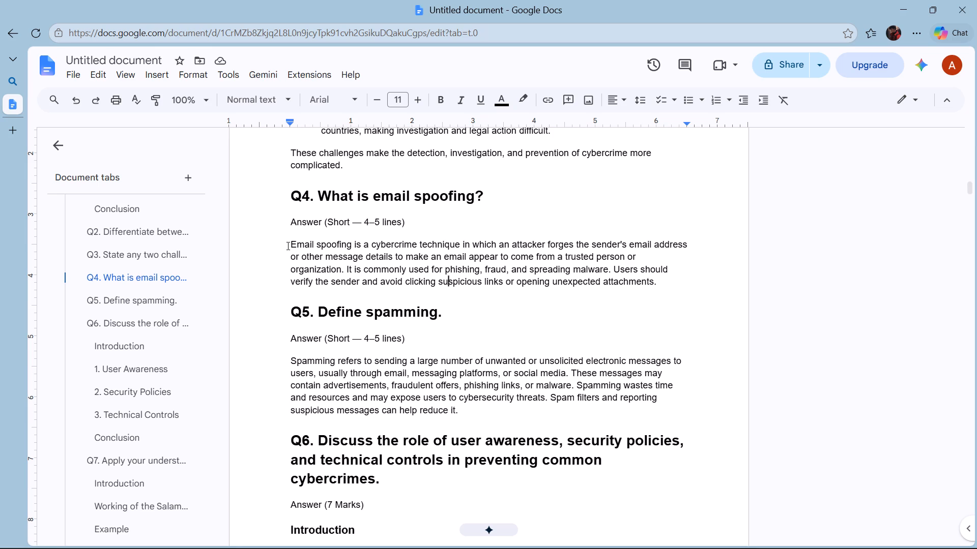
Read the rest of the Q4 email spoofing answer, following the text with the cursor to its last line.
{"action": "key", "text": "Right"}
{"action": "key", "text": "Right"}
{"action": "key", "text": "Right"}
{"action": "key", "text": "Right"}
{"action": "key", "text": "Right"}
{"action": "key", "text": "Right"}
{"action": "key", "text": "Right"}
{"action": "key", "text": "Right"}
{"action": "key", "text": "Right"}
{"action": "key", "text": "Right"}
{"action": "key", "text": "Right"}
{"action": "key", "text": "Right"}
{"action": "key", "text": "Right"}
{"action": "key", "text": "Right"}
{"action": "key", "text": "Right"}
{"action": "key", "text": "Right"}
{"action": "key", "text": "Right"}
{"action": "key", "text": "Right"}
{"action": "key", "text": "Right"}
{"action": "key", "text": "Right"}
{"action": "key", "text": "Right"}
{"action": "left_click", "coordinate": [339, 244]}
{"action": "left_click", "coordinate": [531, 238]}
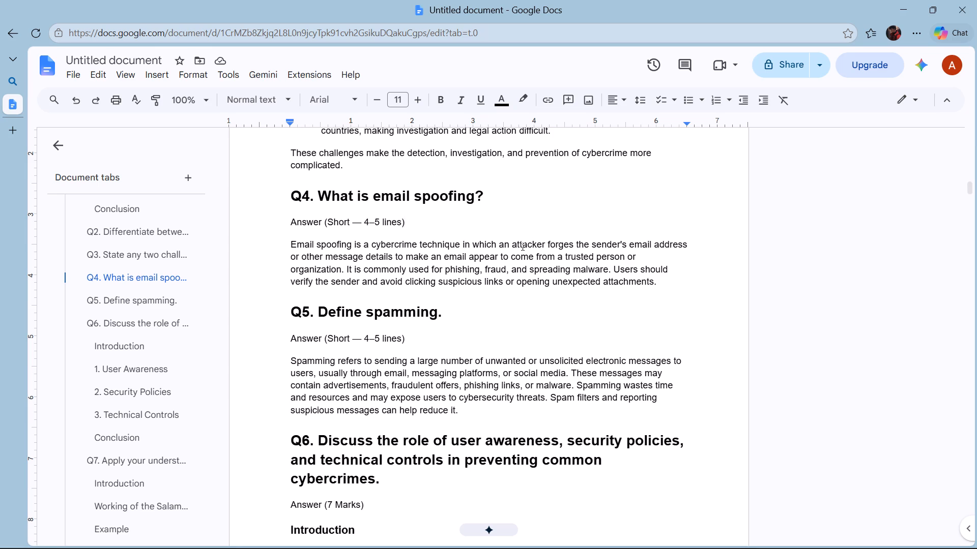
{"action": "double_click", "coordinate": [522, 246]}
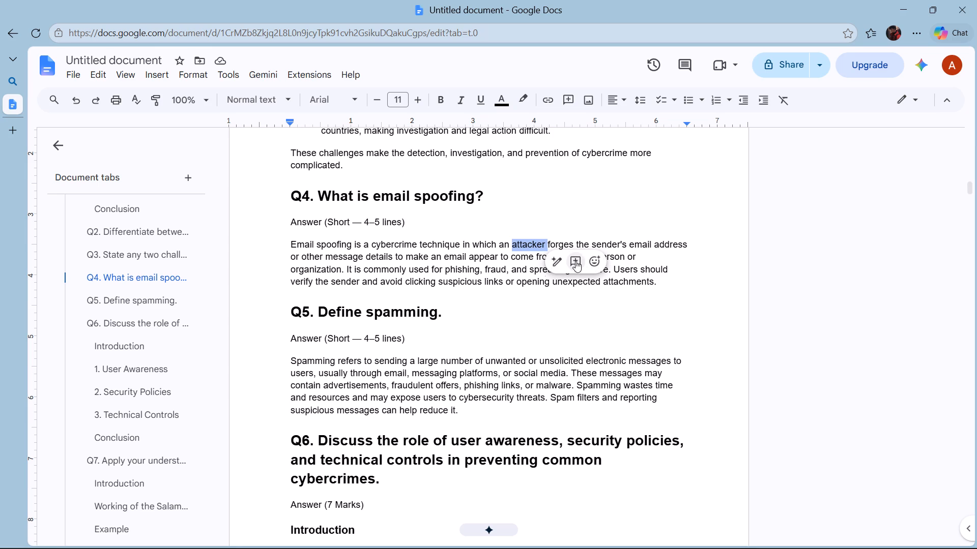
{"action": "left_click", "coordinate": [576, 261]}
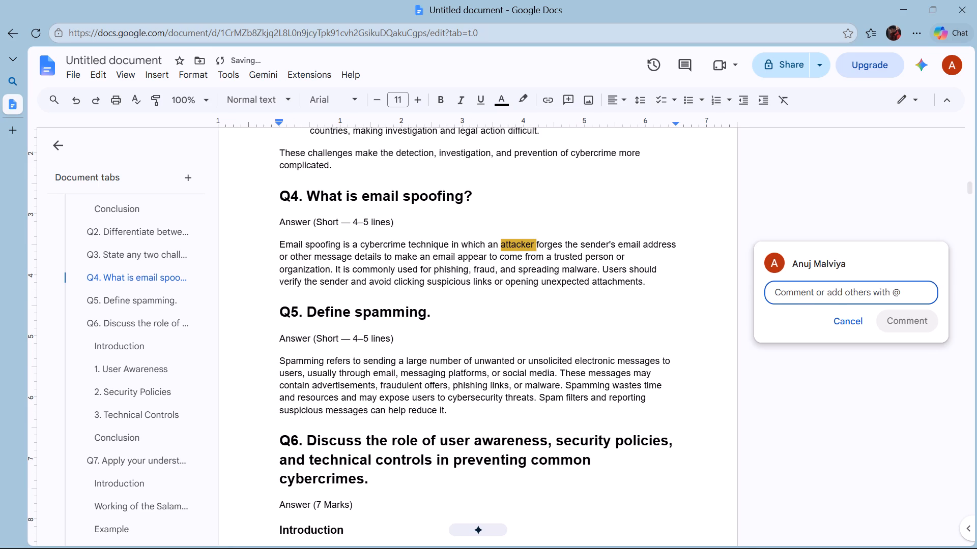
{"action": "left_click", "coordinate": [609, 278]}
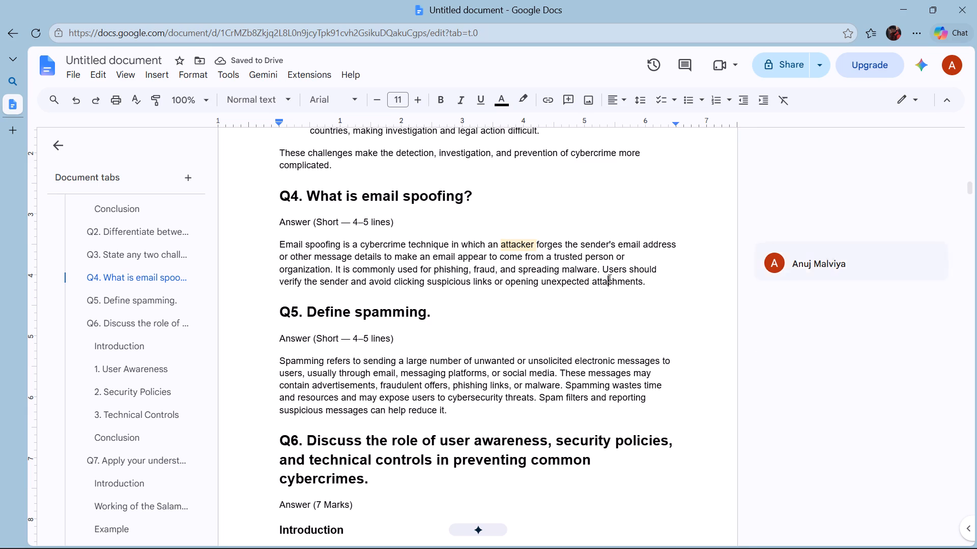
Add an empty line below the Q4 answer and start a new paragraph with "Email spoofing is a cybercrime technique".
{"action": "scroll", "coordinate": [339, 314], "scroll_direction": "down", "scroll_amount": 1}
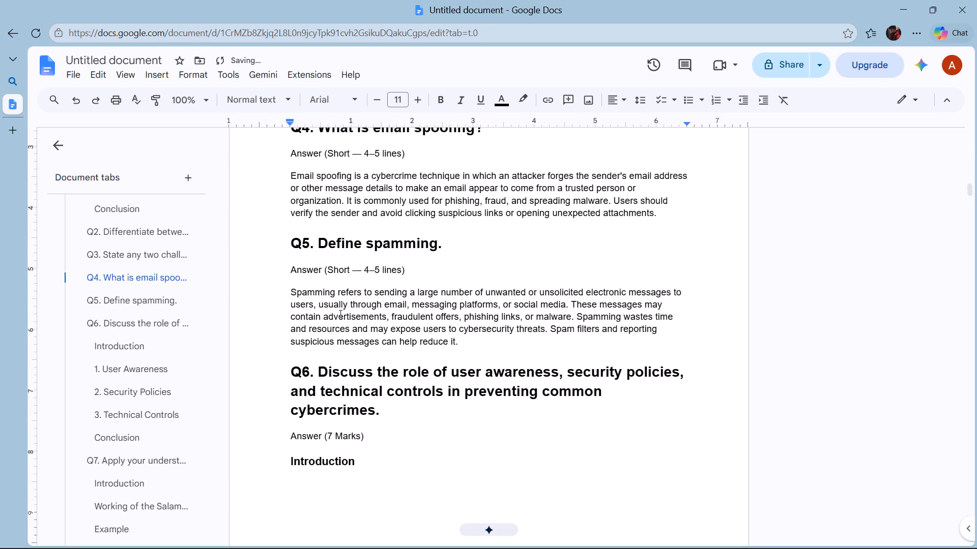
{"action": "scroll", "coordinate": [339, 314], "scroll_direction": "down", "scroll_amount": 1}
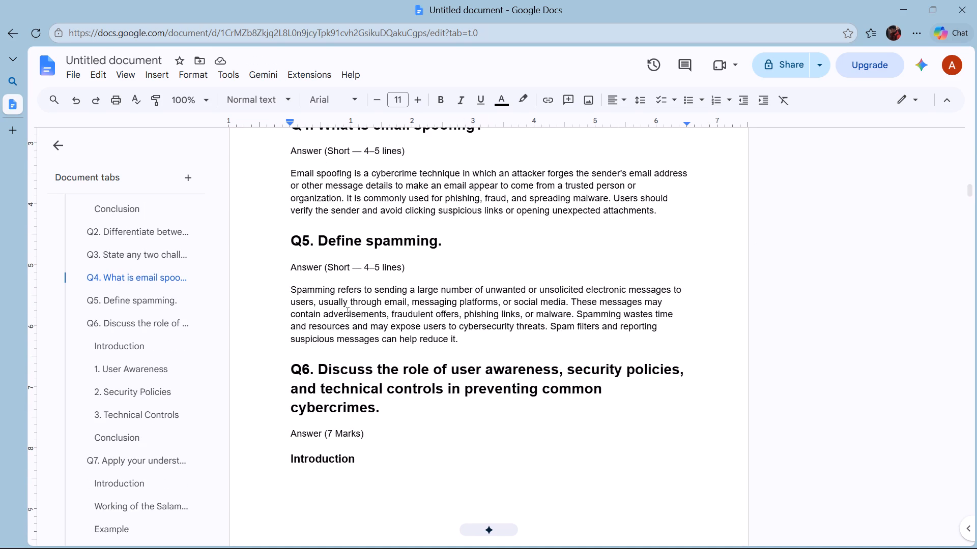
{"action": "scroll", "coordinate": [347, 311], "scroll_direction": "down", "scroll_amount": 1}
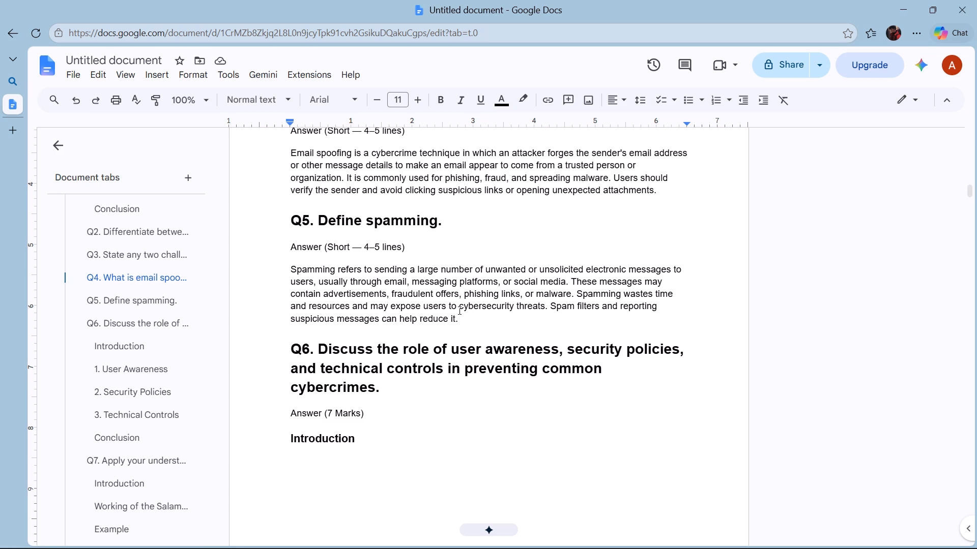
{"action": "scroll", "coordinate": [448, 312], "scroll_direction": "up", "scroll_amount": 1}
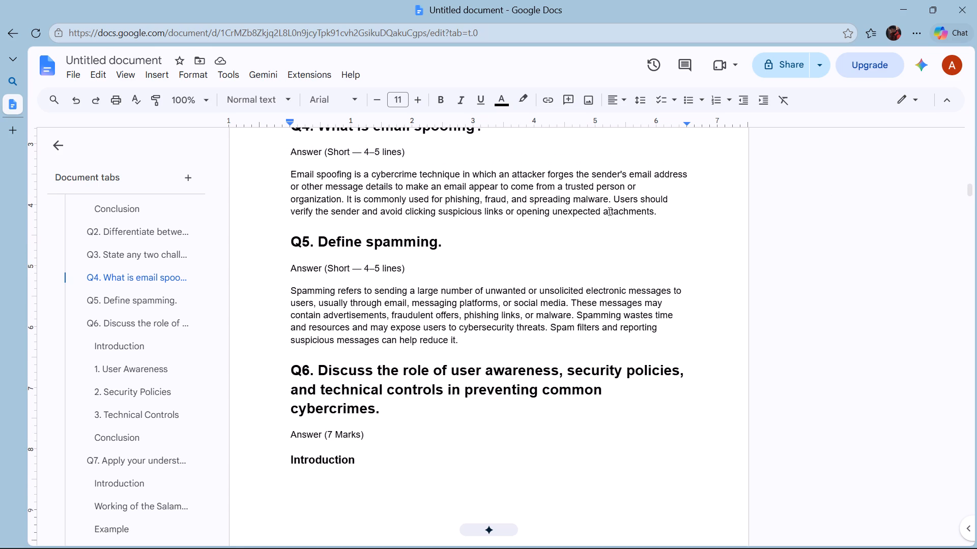
{"action": "left_click", "coordinate": [664, 220]}
{"action": "key", "text": "Return"}
{"action": "key", "text": "Return"}
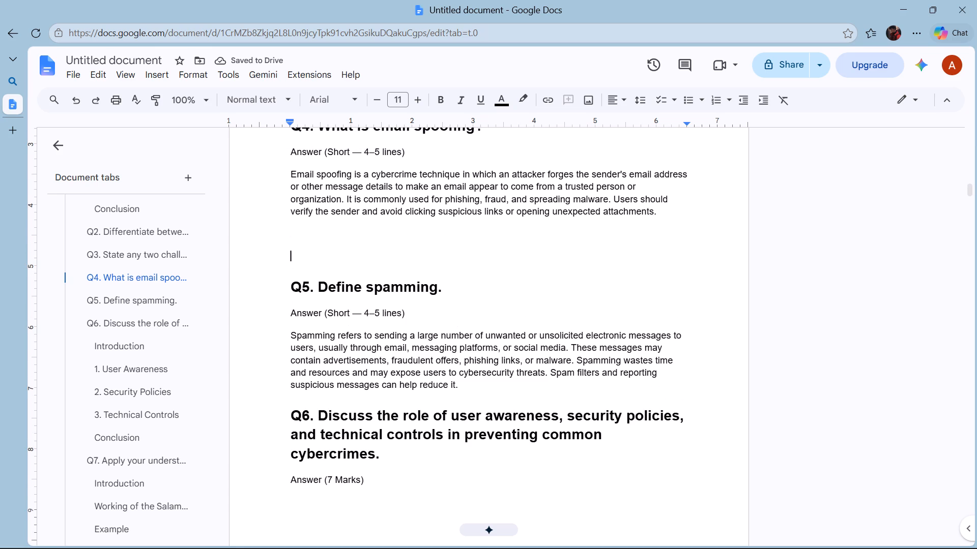
{"action": "type", "text": "emau"}
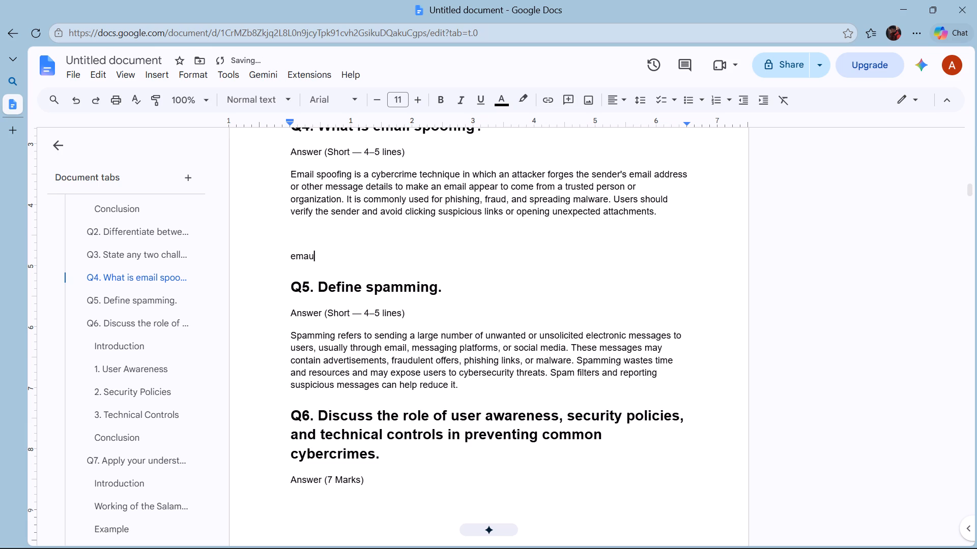
{"action": "key", "text": "BackSpace"}
{"action": "type", "text": "il spofing"}
{"action": "key", "text": "space"}
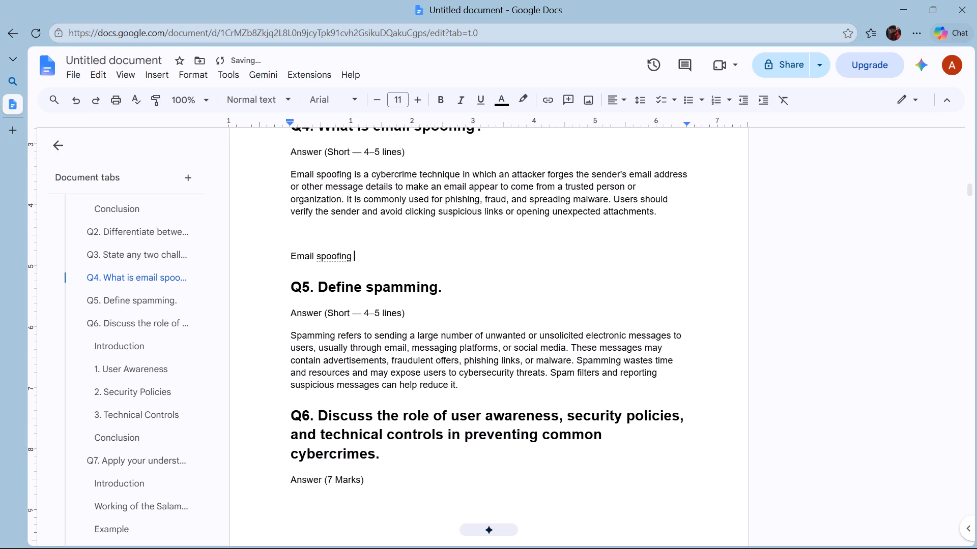
{"action": "key", "text": "BackSpace"}
{"action": "key", "text": "BackSpace"}
{"action": "key", "text": "BackSpace"}
{"action": "key", "text": "BackSpace"}
{"action": "key", "text": "BackSpace"}
{"action": "key", "text": "BackSpace"}
{"action": "type", "text": "ofing is a cyn"}
{"action": "key", "text": "BackSpace"}
{"action": "type", "text": "bercrime techno"}
{"action": "key", "text": "BackSpace"}
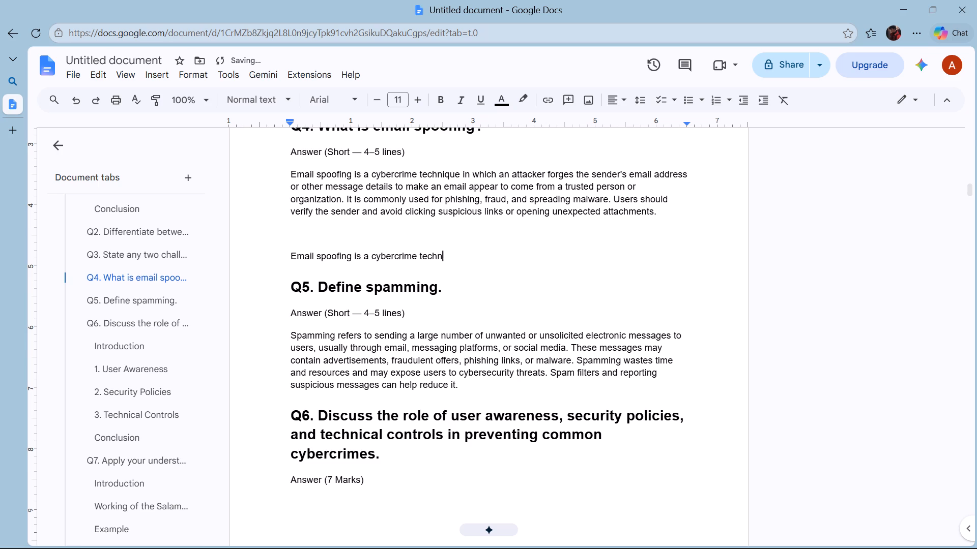
{"action": "type", "text": "ique"}
{"action": "key", "text": "space"}
Continue the new Q4 paragraph with "in which an attacker forges the sender's email address".
{"action": "type", "text": "in"}
{"action": "key", "text": "space"}
{"action": "type", "text": "which an"}
{"action": "key", "text": "space"}
{"action": "type", "text": "attacker"}
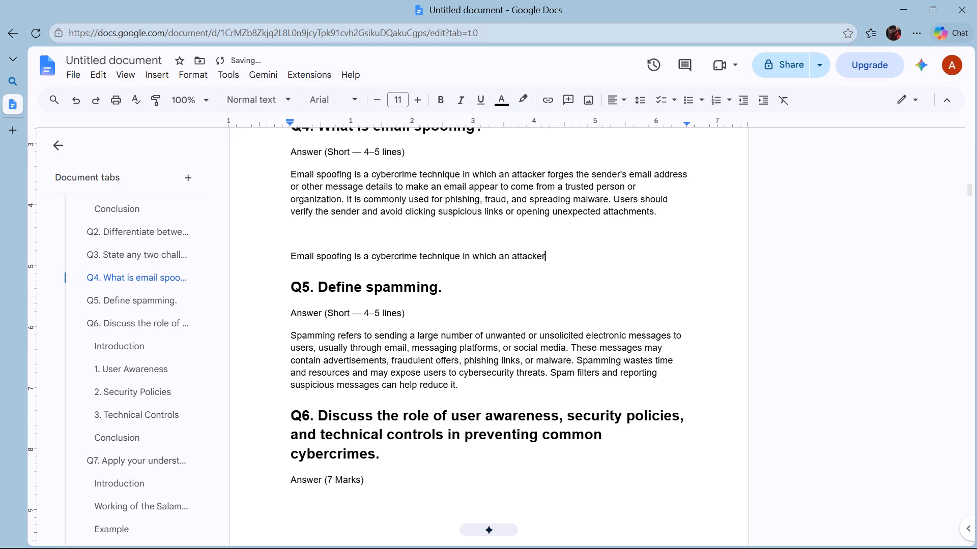
{"action": "key", "text": "space"}
{"action": "key", "text": "g"}
{"action": "key", "text": "BackSpace"}
{"action": "type", "text": "forges"}
{"action": "key", "text": "space"}
{"action": "type", "text": "the sender"}
{"action": "type", "text": "'s email address"}
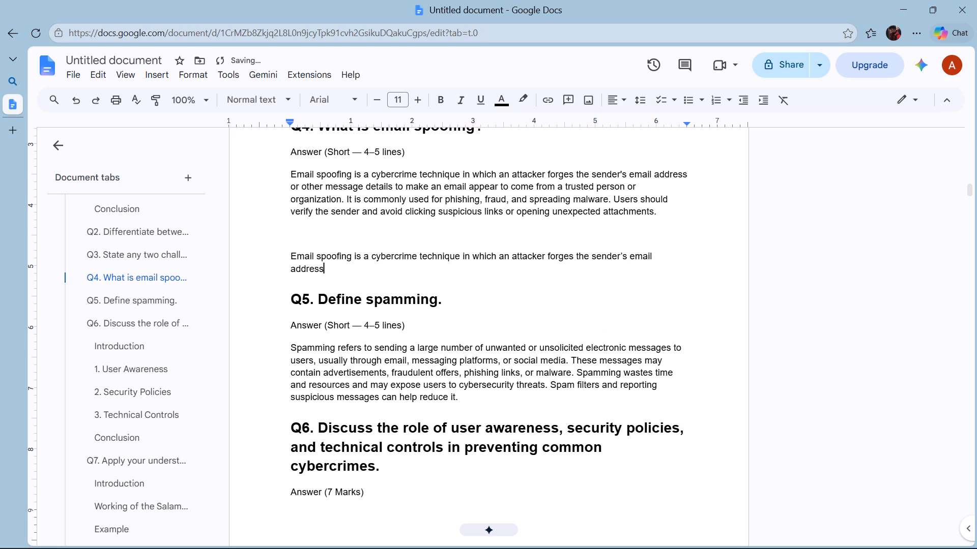
Search the web in a new browser tab for "forges meaning in hindi".
{"action": "left_click", "coordinate": [17, 131]}
{"action": "type", "text": "forges meaning in hi di"}
{"action": "key", "text": "Return"}
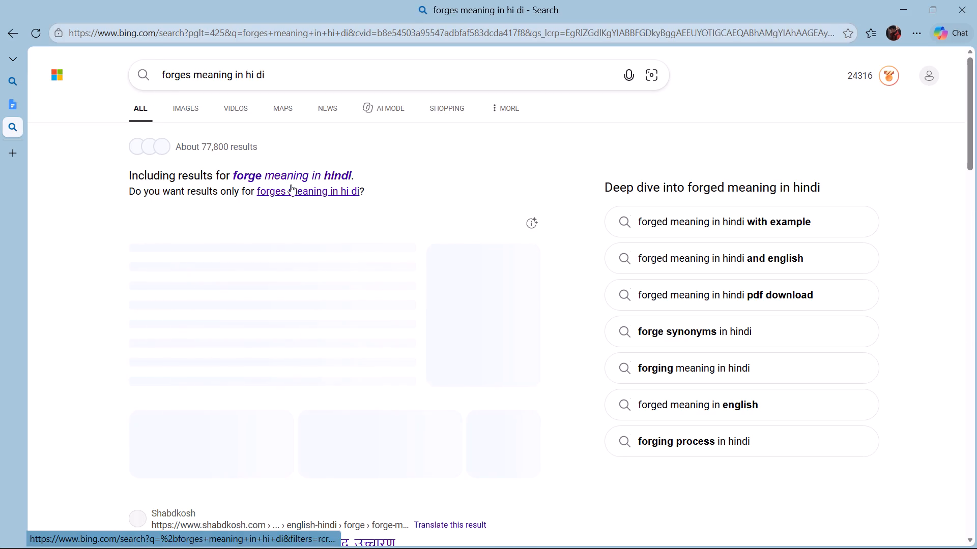
{"action": "scroll", "coordinate": [287, 210], "scroll_direction": "right", "scroll_amount": 1}
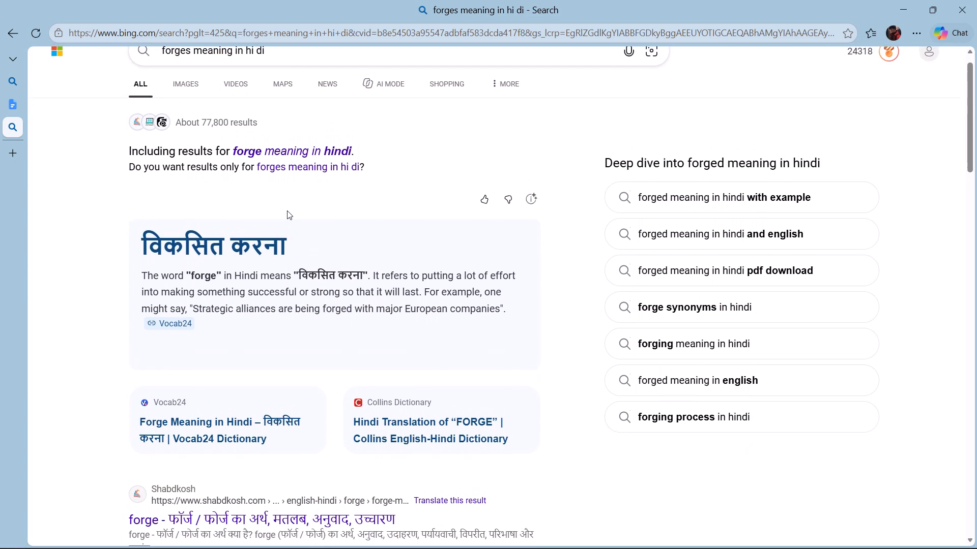
{"action": "scroll", "coordinate": [287, 210], "scroll_direction": "right", "scroll_amount": 1}
{"action": "scroll", "coordinate": [263, 79], "scroll_direction": "up", "scroll_amount": 1}
{"action": "left_click", "coordinate": [257, 76]}
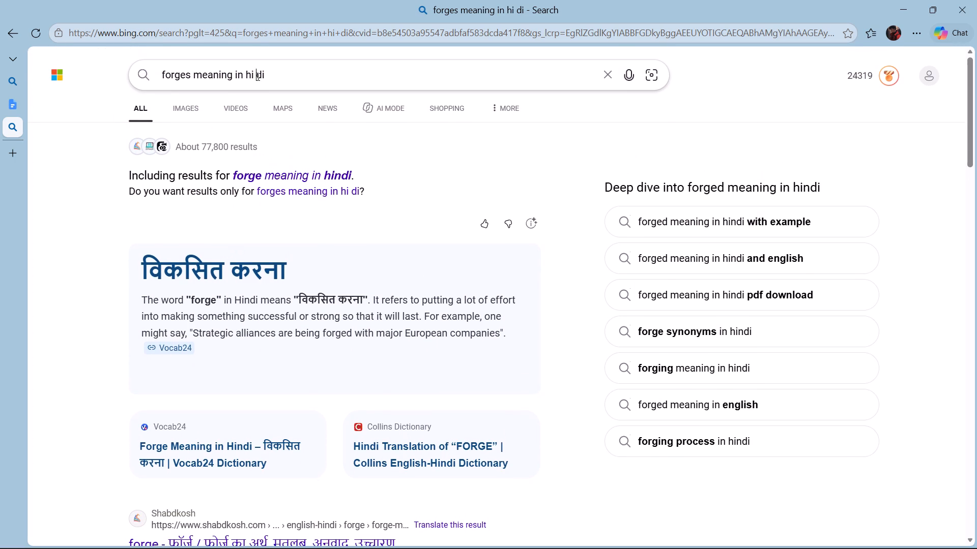
{"action": "key", "text": "BackSpace"}
{"action": "key", "text": "n"}
{"action": "key", "text": "Return"}
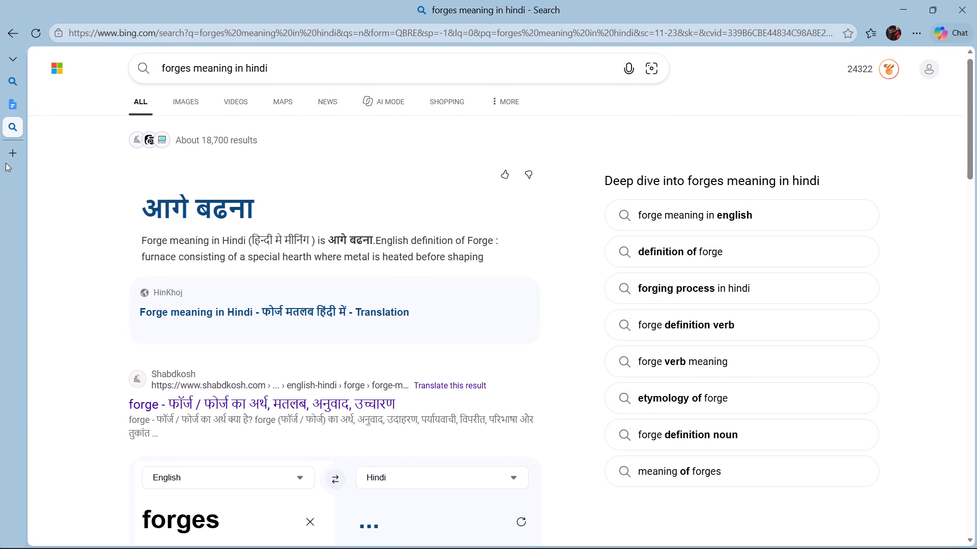
Back in the document, insert the Hindi gloss "(aage badhna)" directly after "forges" in the original Q4 answer.
{"action": "left_click", "coordinate": [12, 107]}
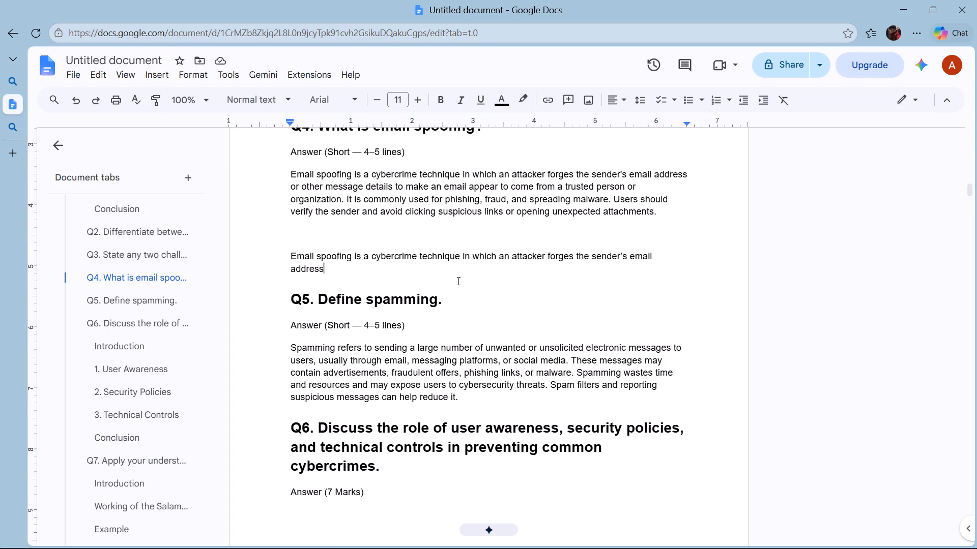
{"action": "left_click", "coordinate": [573, 174]}
{"action": "key", "text": "shift+parenleft"}
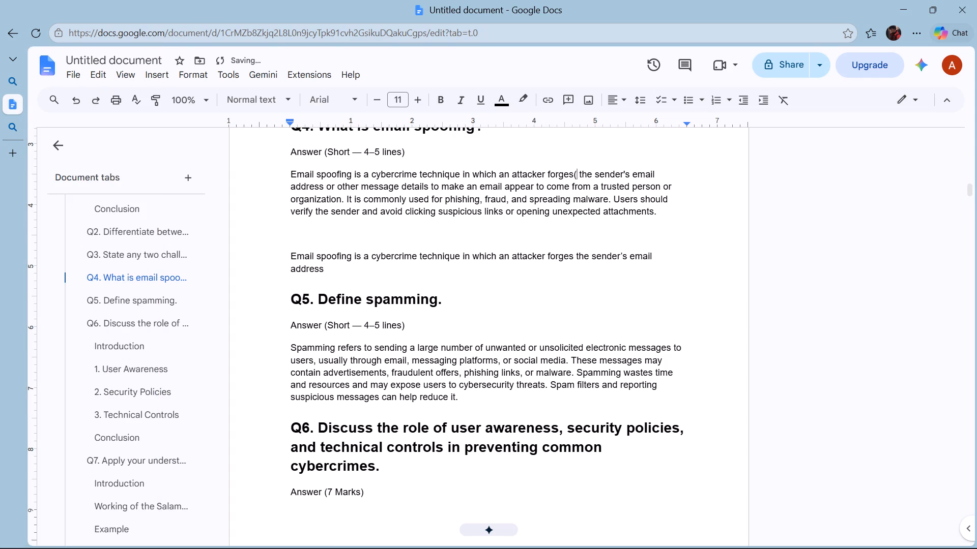
{"action": "type", "text": "aage bad"}
{"action": "type", "text": "hna"}
{"action": "key", "text": "shift+parenright"}
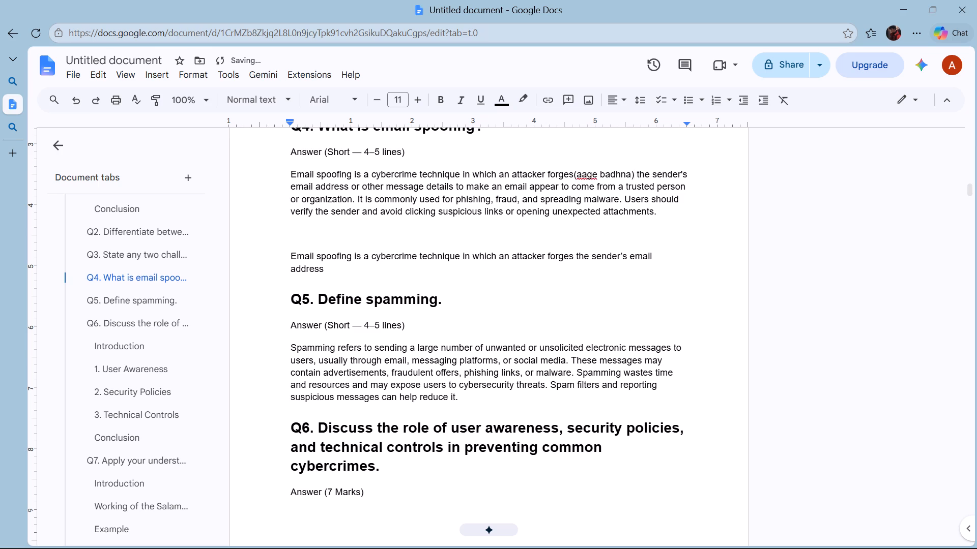
Continue the retyped Q4 paragraph after "address" with "or other message details to make".
{"action": "left_click", "coordinate": [678, 211]}
{"action": "left_click", "coordinate": [469, 296]}
{"action": "left_click", "coordinate": [392, 278]}
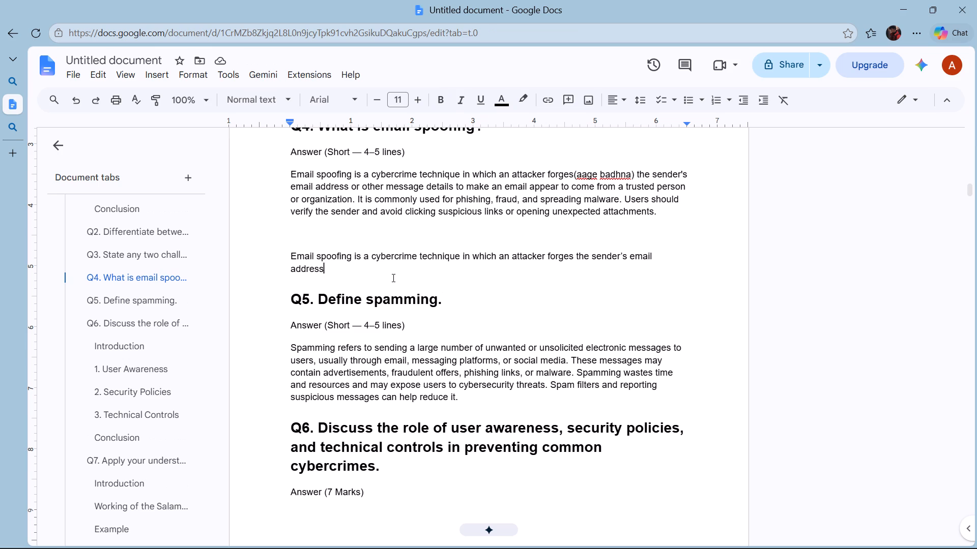
{"action": "key", "text": "space"}
{"action": "type", "text": "or other message"}
{"action": "key", "text": "space"}
{"action": "type", "text": "details to ake"}
{"action": "key", "text": "BackSpace"}
{"action": "key", "text": "BackSpace"}
{"action": "key", "text": "BackSpace"}
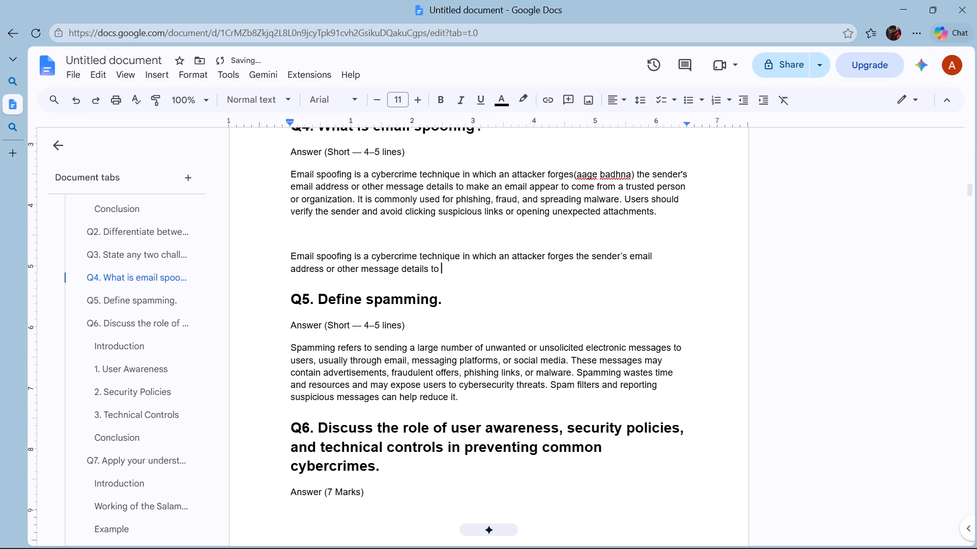
{"action": "type", "text": "makw"}
{"action": "key", "text": "space"}
Continue the retyped Q4 paragraph after "make" with "an email appear to come from a trusted person".
{"action": "type", "text": "an email apperar"}
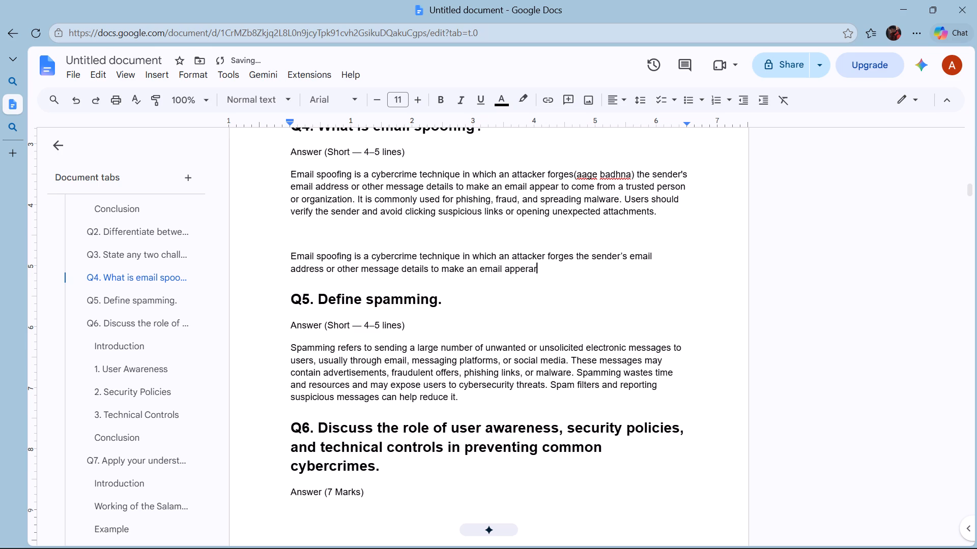
{"action": "key", "text": "BackSpace"}
{"action": "key", "text": "BackSpace"}
{"action": "key", "text": "BackSpace"}
{"action": "type", "text": "ar"}
{"action": "key", "text": "space"}
{"action": "type", "text": "to come"}
{"action": "key", "text": "space"}
{"action": "type", "text": "from a trusted persep"}
{"action": "key", "text": "BackSpace"}
{"action": "key", "text": "BackSpace"}
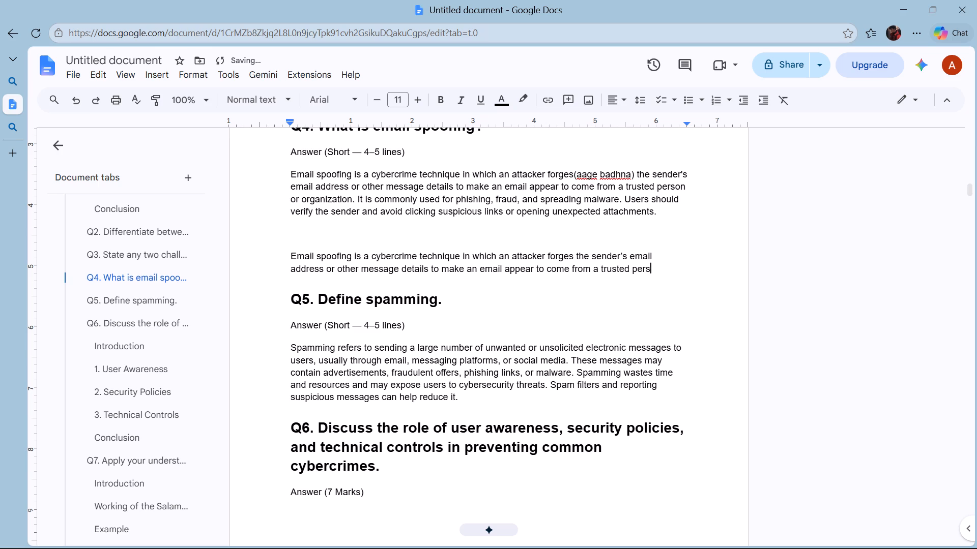
{"action": "key", "text": "BackSpace"}
{"action": "key", "text": "a"}
{"action": "key", "text": "BackSpace"}
{"action": "type", "text": "son"}
Add "or organization" after "trusted person" in the retyped Q4 paragraph, spelled correctly.
{"action": "key", "text": "space"}
{"action": "type", "text": "or organizar"}
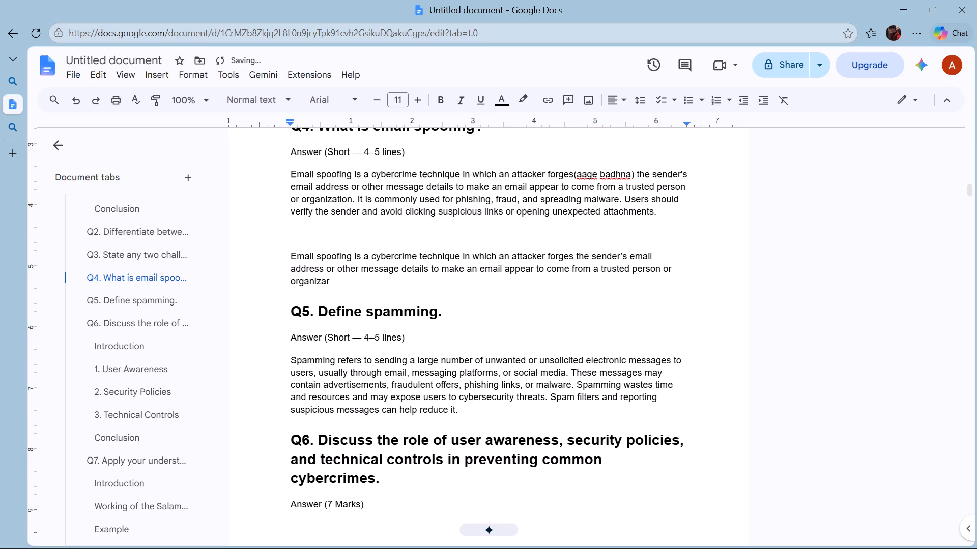
{"action": "type", "text": "tion"}
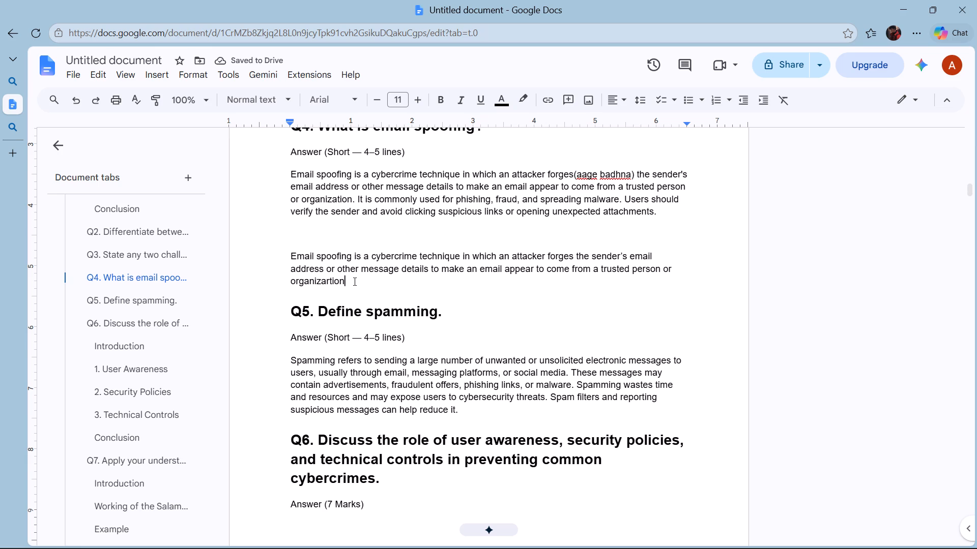
{"action": "key", "text": "Left"}
{"action": "key", "text": "Left"}
{"action": "key", "text": "Left"}
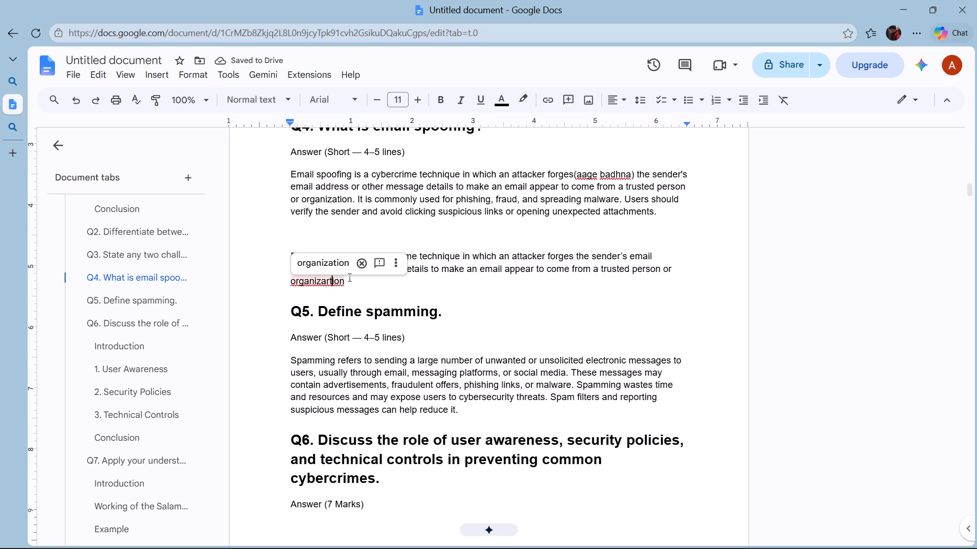
{"action": "key", "text": "BackSpace"}
{"action": "key", "text": "Right"}
{"action": "key", "text": "BackSpace"}
{"action": "key", "text": "BackSpace"}
{"action": "type", "text": "ti"}
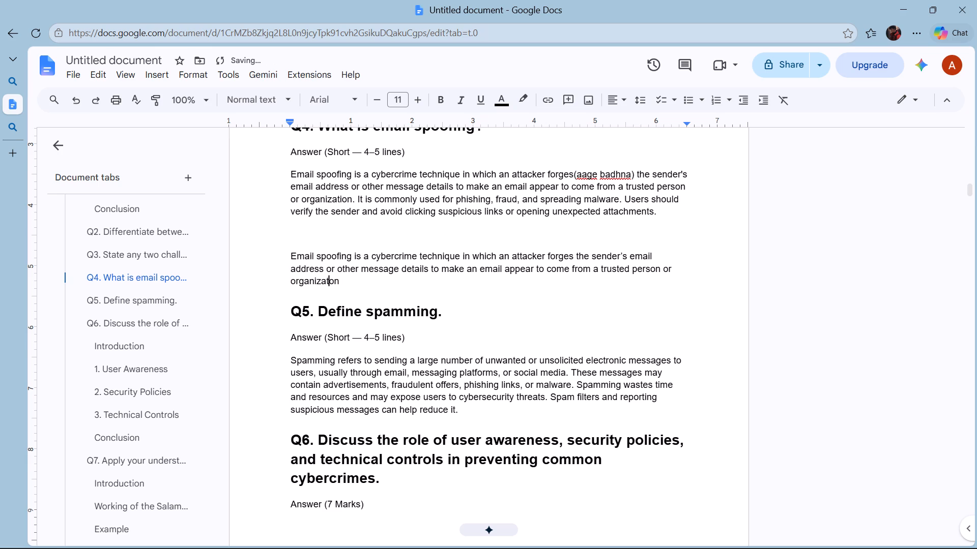
End the first retyped Q4 sentence with a period and begin another with "It is commonly used for phishing, fraud".
{"action": "left_click", "coordinate": [396, 281]}
{"action": "key", "text": "space"}
{"action": "key", "text": "BackSpace"}
{"action": "type", "text": ". It is commonly used"}
{"action": "key", "text": "space"}
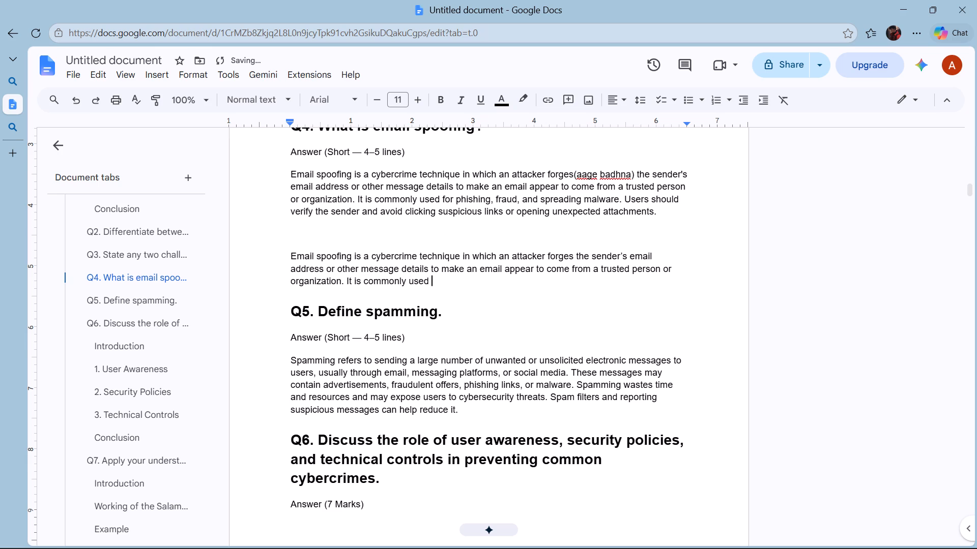
{"action": "type", "text": "for phishing"}
{"action": "key", "text": "space"}
{"action": "key", "text": "BackSpace"}
{"action": "type", "text": ", fraus"}
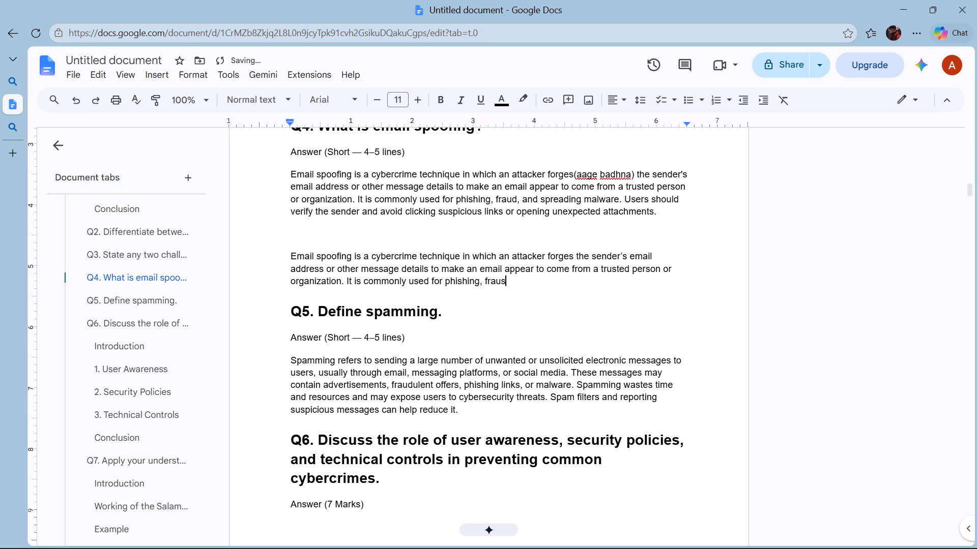
{"action": "key", "text": "BackSpace"}
{"action": "key", "text": "d"}
{"action": "key", "text": "m"}
{"action": "key", "text": "BackSpace"}
Complete the second retyped Q4 sentence with ", and spreading malware.".
{"action": "type", "text": ", and spreading malware"}
{"action": "key", "text": "Left"}
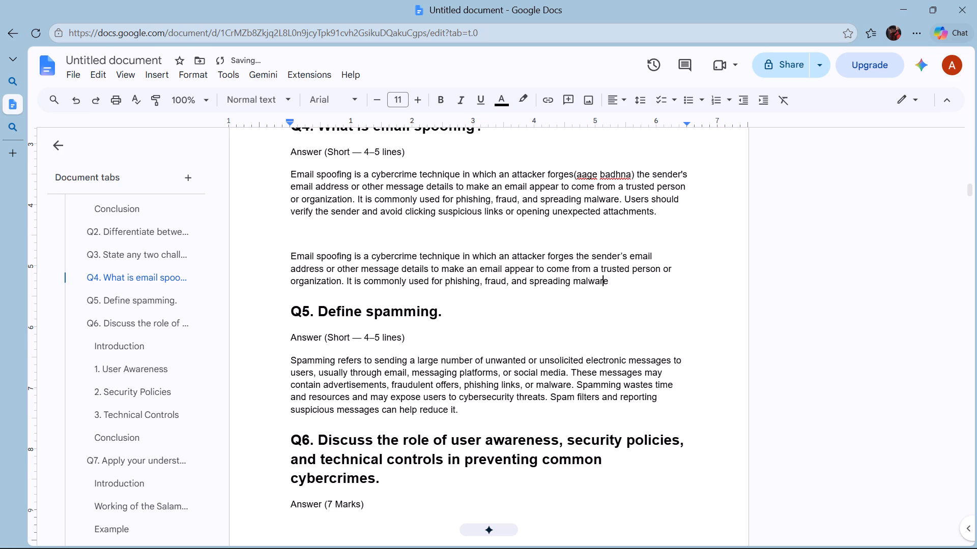
{"action": "key", "text": "BackSpace"}
{"action": "key", "text": "period"}
{"action": "key", "text": "Delete"}
{"action": "key", "text": "BackSpace"}
{"action": "type", "text": "re."}
Begin a third sentence in the retyped Q4 paragraph with "To avoid email spoofing , user should verify the".
{"action": "key", "text": "space"}
{"action": "scroll", "coordinate": [396, 281], "scroll_direction": "right", "scroll_amount": 1}
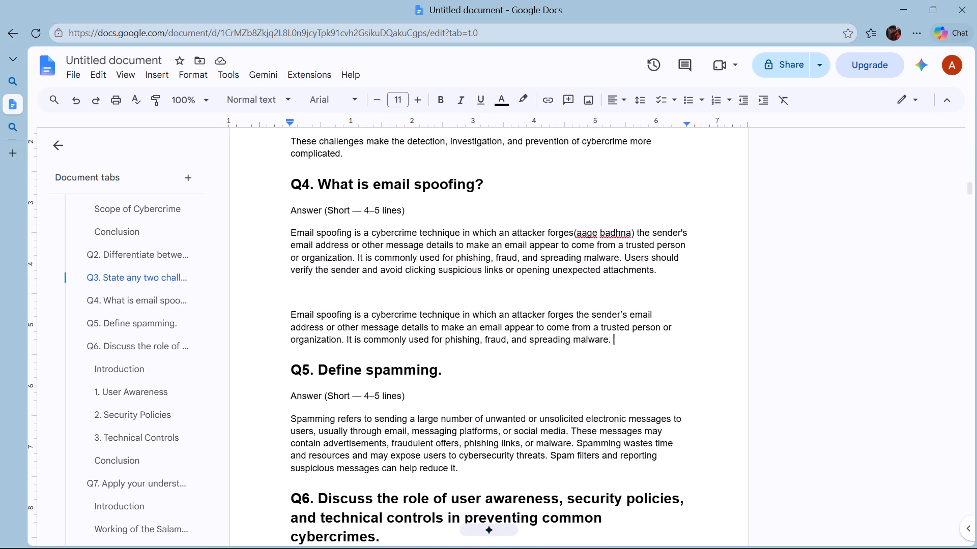
{"action": "type", "text": "to avoid"}
{"action": "key", "text": "space"}
{"action": "type", "text": "email spoofing , user h=s"}
{"action": "key", "text": "BackSpace"}
{"action": "key", "text": "BackSpace"}
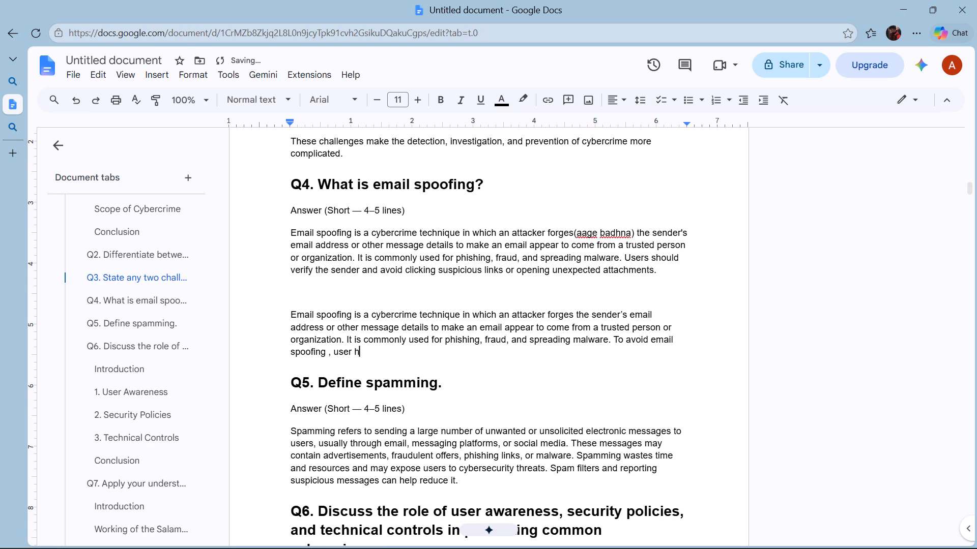
{"action": "key", "text": "BackSpace"}
{"action": "type", "text": "sjo"}
{"action": "key", "text": "BackSpace"}
{"action": "key", "text": "BackSpace"}
{"action": "type", "text": "hou"}
{"action": "type", "text": "ld verify the"}
{"action": "key", "text": "space"}
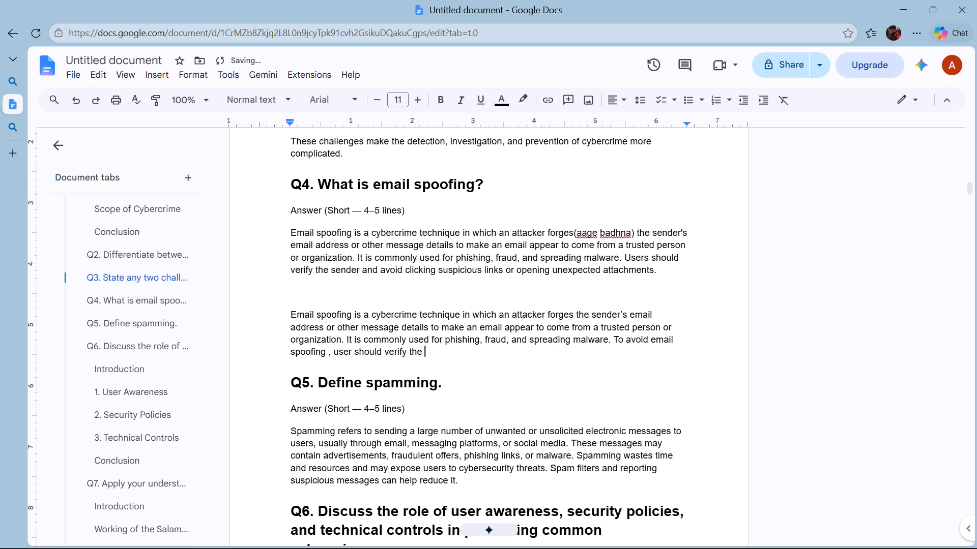
Continue the third retyped Q4 sentence with "sender and avoid clicking suspicious links".
{"action": "type", "text": "sender and"}
{"action": "key", "text": "space"}
{"action": "type", "text": "avoid clicking"}
{"action": "key", "text": "space"}
{"action": "type", "text": "suspicious"}
{"action": "key", "text": "space"}
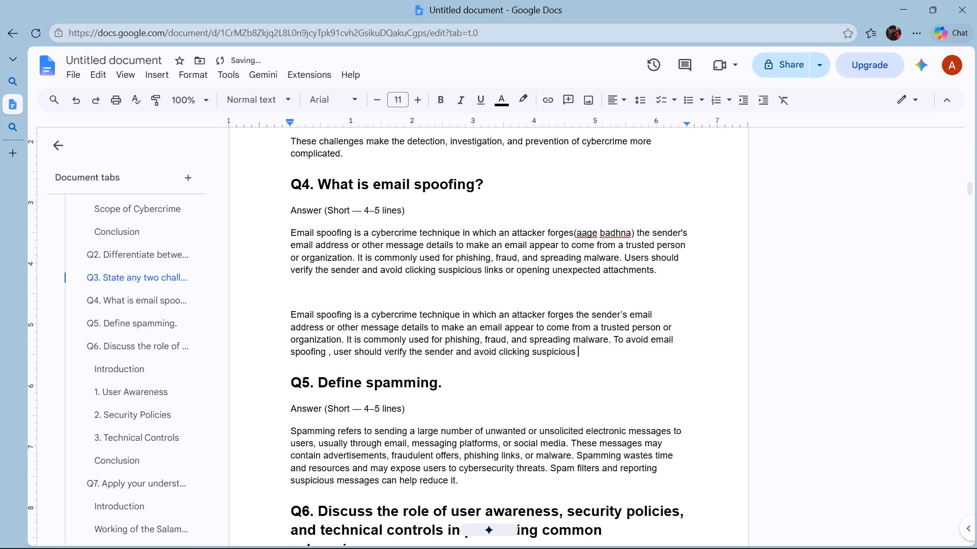
{"action": "key", "text": "l"}
{"action": "type", "text": "inks"}
Finish the retyped Q4 paragraph with "or opening unexpected attachments" followed by five periods.
{"action": "key", "text": "space"}
{"action": "type", "text": "or o"}
{"action": "key", "text": "BackSpace"}
{"action": "type", "text": "opening"}
{"action": "key", "text": "space"}
{"action": "type", "text": "unexpected aytta"}
{"action": "key", "text": "BackSpace"}
{"action": "key", "text": "BackSpace"}
{"action": "key", "text": "BackSpace"}
{"action": "key", "text": "BackSpace"}
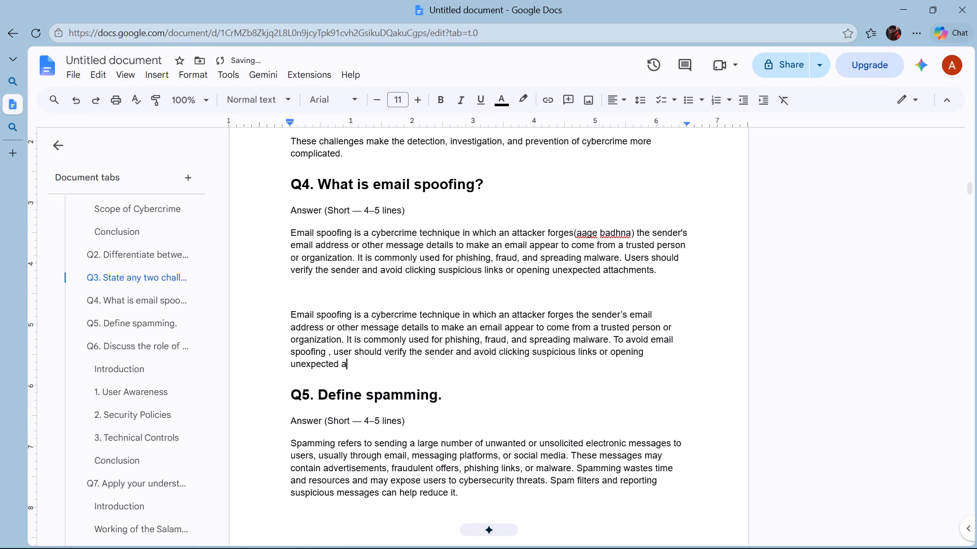
{"action": "type", "text": "ttacj"}
{"action": "key", "text": "BackSpace"}
{"action": "type", "text": "hee"}
{"action": "key", "text": "BackSpace"}
{"action": "type", "text": "ments."}
{"action": "type", "text": "...."}
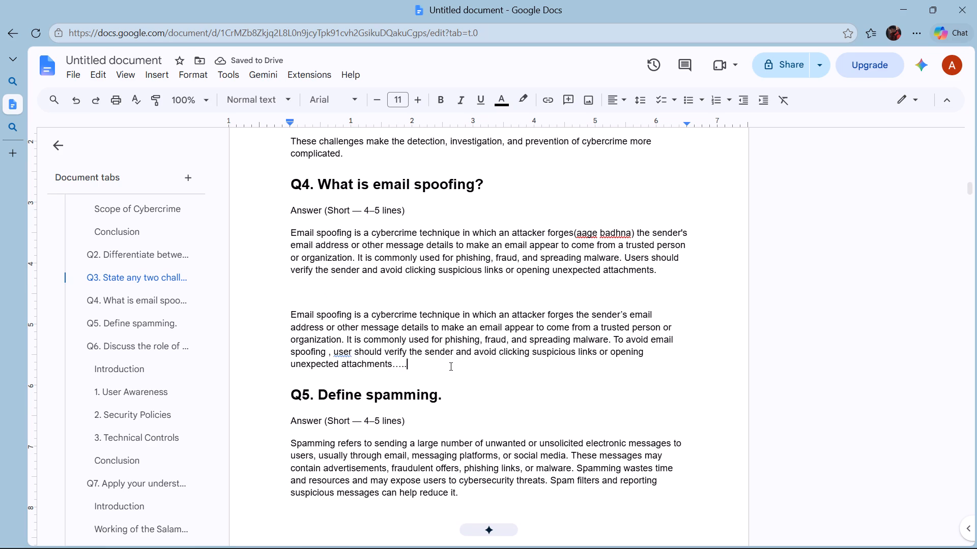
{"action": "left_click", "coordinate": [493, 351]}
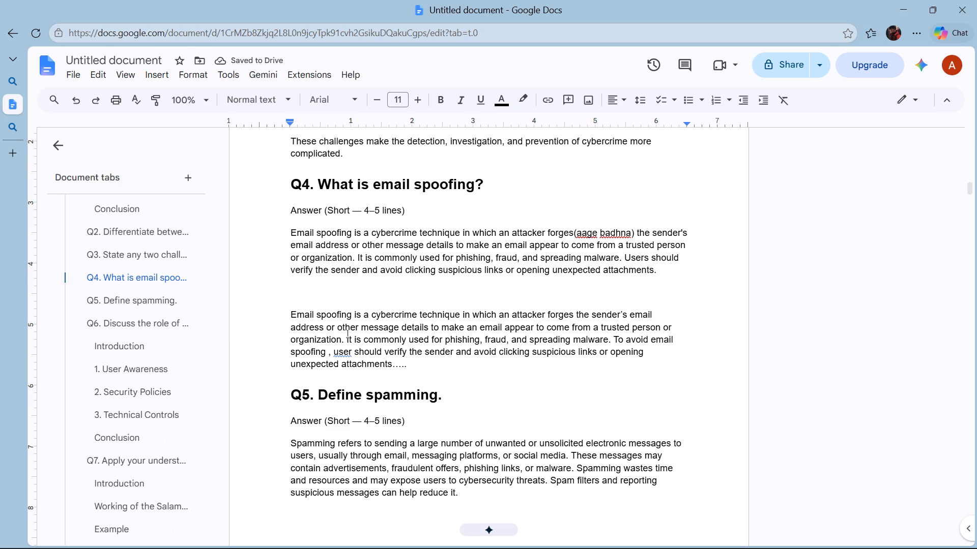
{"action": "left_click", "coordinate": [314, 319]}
Add two empty paragraphs below the original Q5 spamming answer, before the Q6 heading.
{"action": "scroll", "coordinate": [617, 226], "scroll_direction": "down", "scroll_amount": 1}
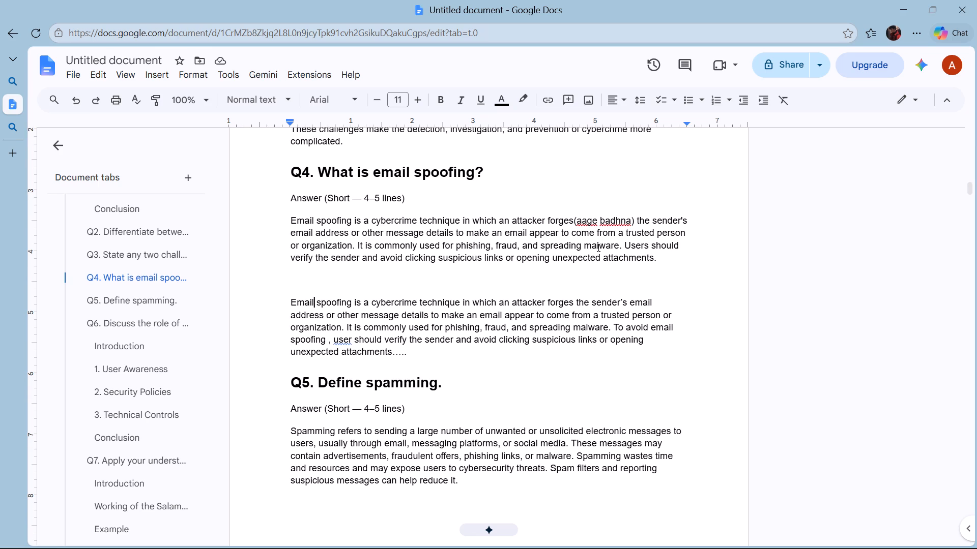
{"action": "scroll", "coordinate": [559, 245], "scroll_direction": "down", "scroll_amount": 1}
{"action": "scroll", "coordinate": [461, 345], "scroll_direction": "down", "scroll_amount": 1}
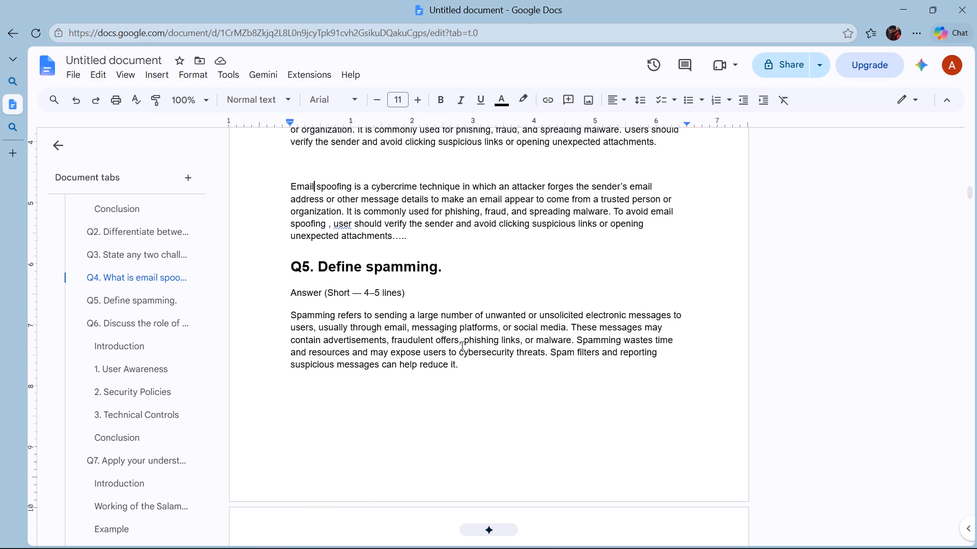
{"action": "scroll", "coordinate": [461, 345], "scroll_direction": "down", "scroll_amount": 1}
{"action": "left_click", "coordinate": [464, 340]}
{"action": "key", "text": "Return"}
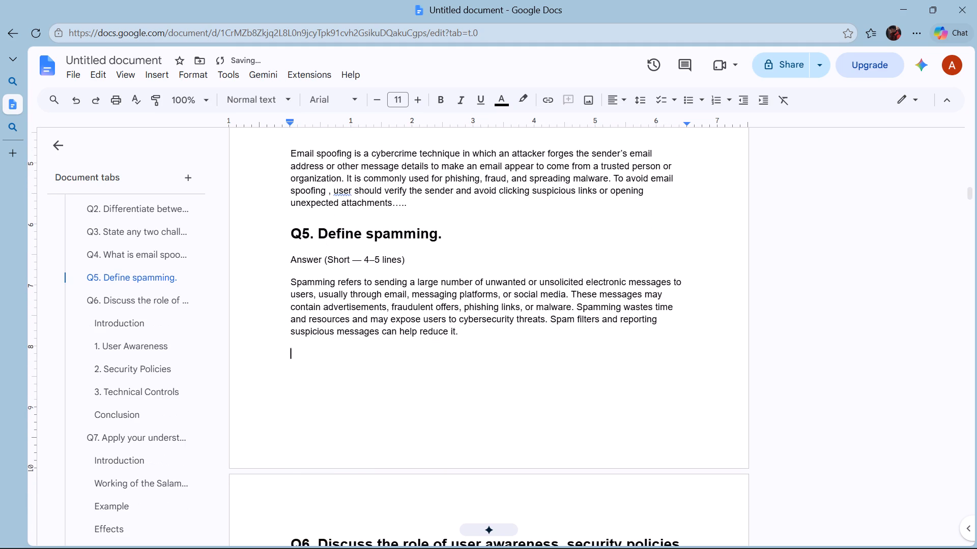
{"action": "key", "text": "Return"}
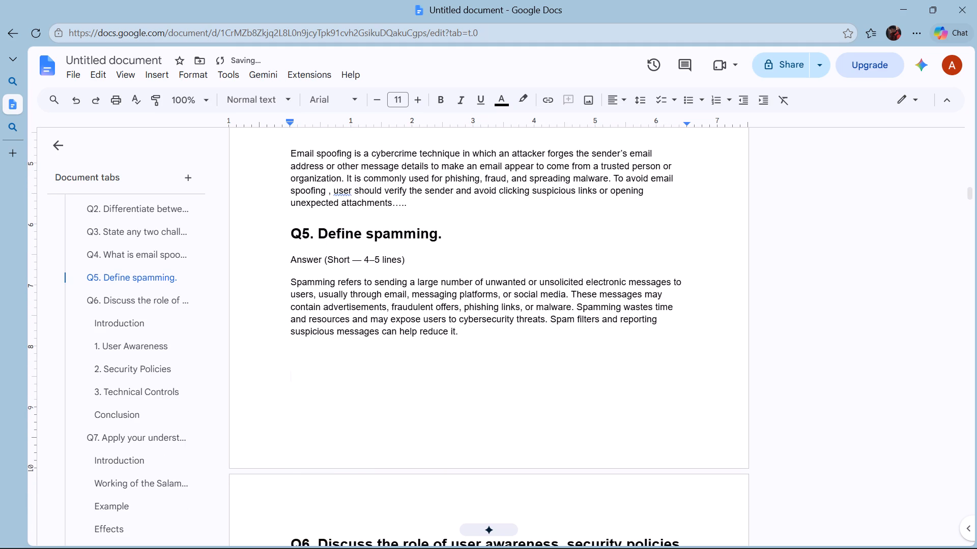
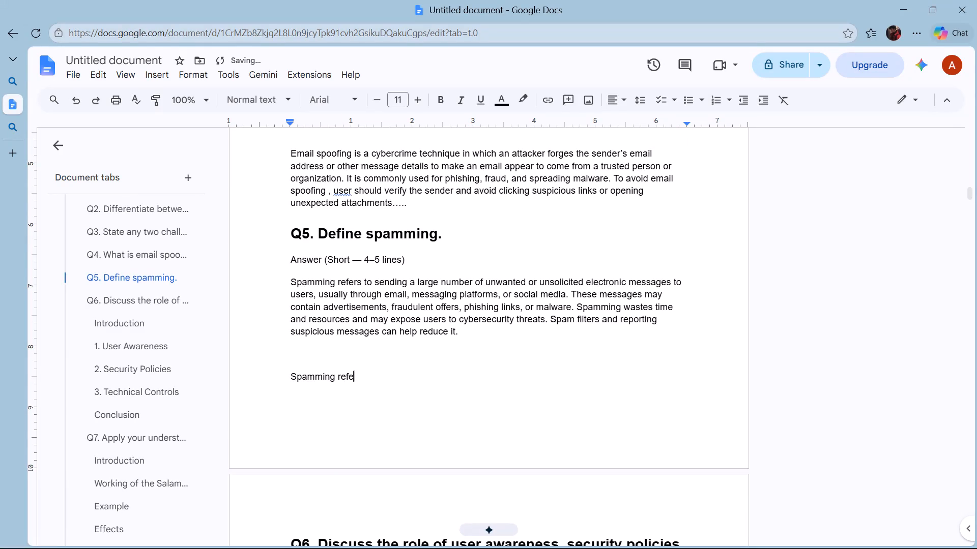
Continue the retyped Q5 sentence after "Spamming refers" with "to sending large no. of unwanted".
{"action": "key", "text": "space"}
{"action": "type", "text": "tot"}
{"action": "key", "text": "BackSpace"}
{"action": "key", "text": "space"}
{"action": "type", "text": "the"}
{"action": "key", "text": "space"}
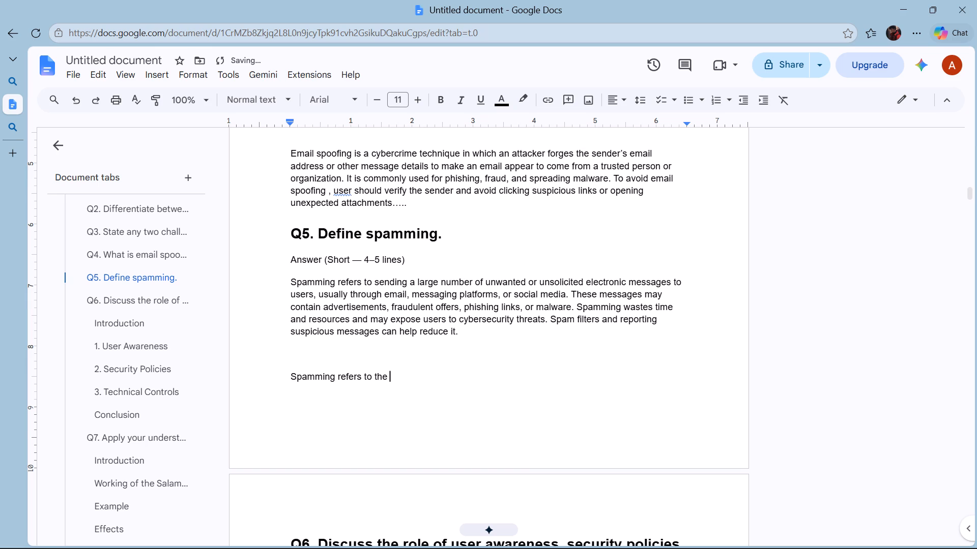
{"action": "key", "text": "BackSpace"}
{"action": "key", "text": "BackSpace"}
{"action": "key", "text": "BackSpace"}
{"action": "key", "text": "BackSpace"}
{"action": "type", "text": "sending large no."}
{"action": "key", "text": "space"}
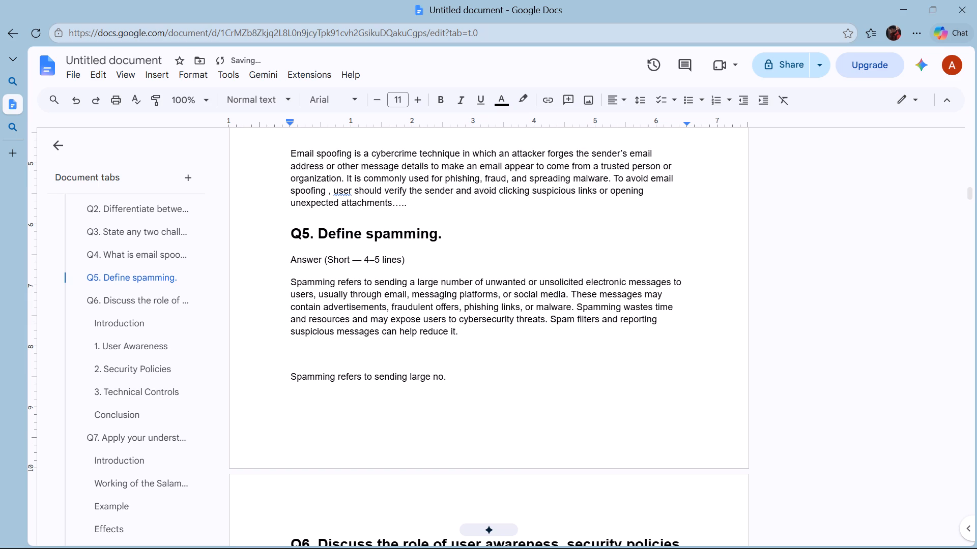
{"action": "type", "text": "of um"}
{"action": "key", "text": "BackSpace"}
{"action": "type", "text": "nwanted"}
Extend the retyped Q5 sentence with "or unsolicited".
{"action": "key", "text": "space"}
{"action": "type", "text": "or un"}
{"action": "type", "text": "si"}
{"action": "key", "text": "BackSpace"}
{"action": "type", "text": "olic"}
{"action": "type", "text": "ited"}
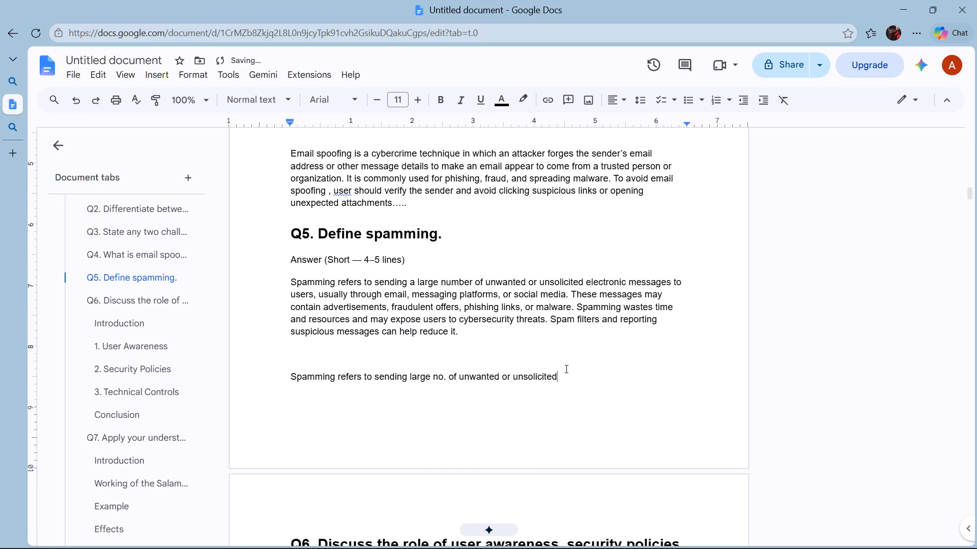
Copy the word "unsolicited" from the retyped Q5 sentence and search Bing for "unsolicited meaning in hindi".
{"action": "double_click", "coordinate": [539, 377]}
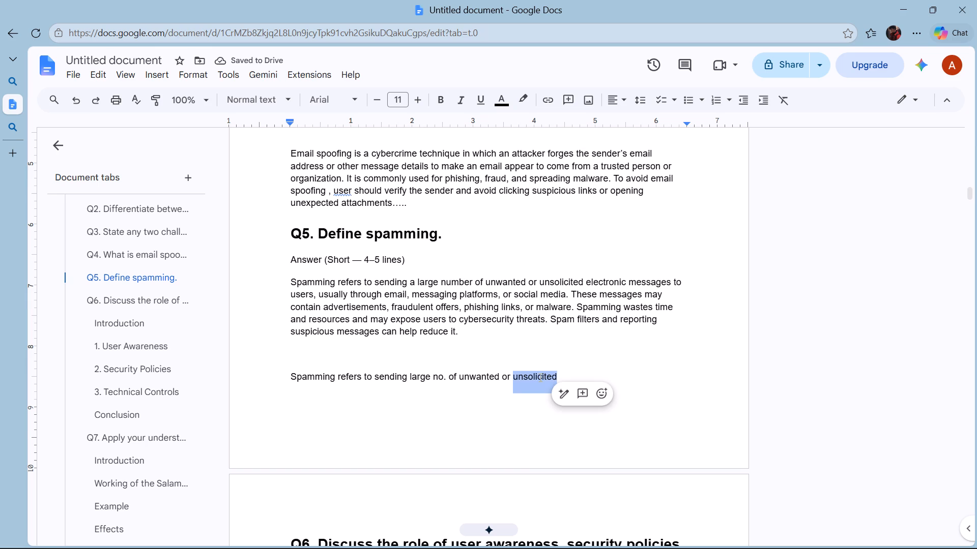
{"action": "key", "text": "ctrl+c"}
{"action": "left_click", "coordinate": [440, 415]}
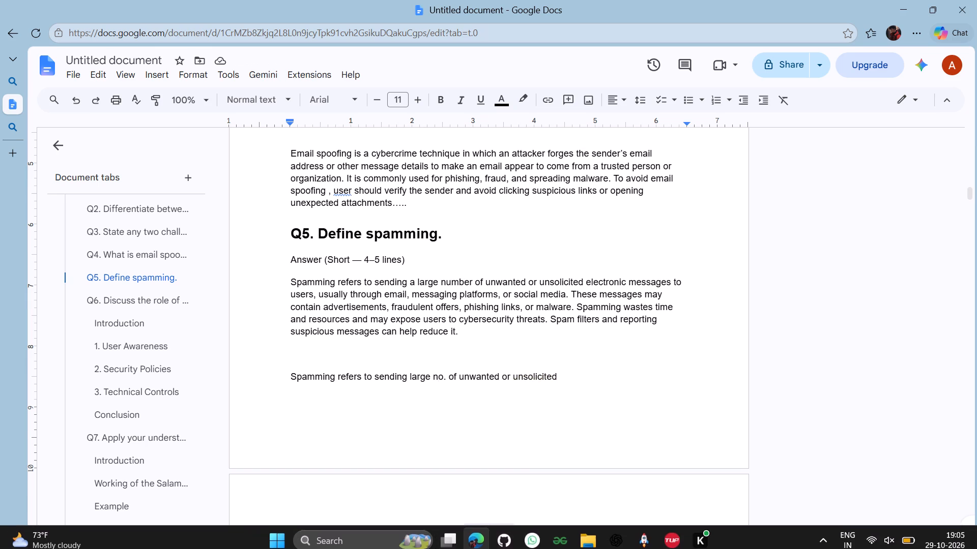
{"action": "left_click", "coordinate": [13, 129]}
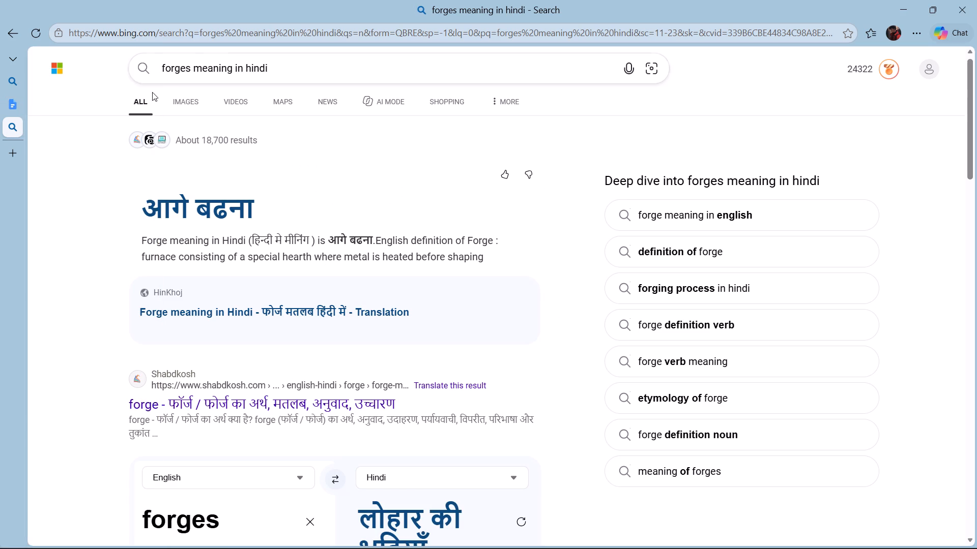
{"action": "left_click_drag", "start_coordinate": [191, 67], "coordinate": [147, 74]}
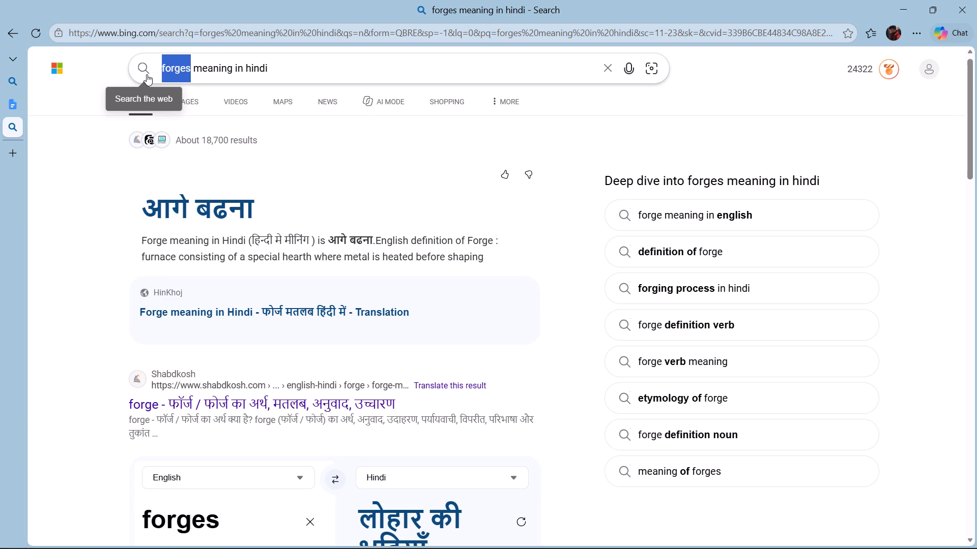
{"action": "key", "text": "ctrl+v"}
{"action": "key", "text": "Return"}
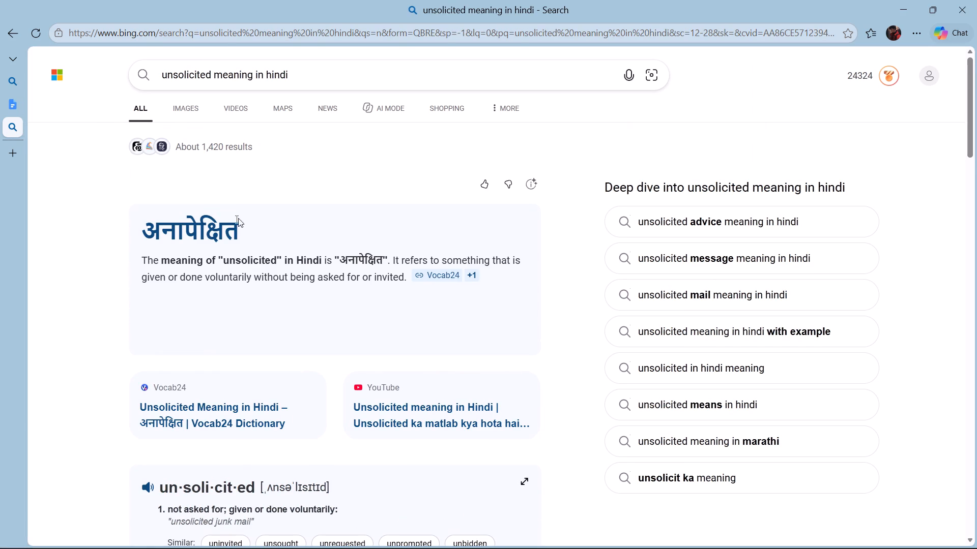
Review the Hindi meanings of "unsolicited" in the search results, opening the Vocab24 dictionary page briefly.
{"action": "left_click_drag", "start_coordinate": [246, 230], "coordinate": [125, 254]}
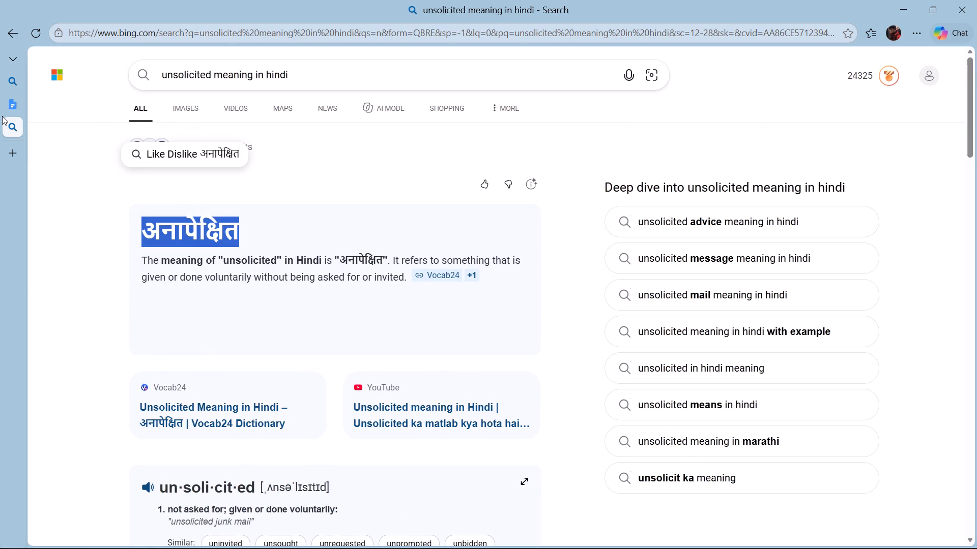
{"action": "left_click", "coordinate": [269, 377]}
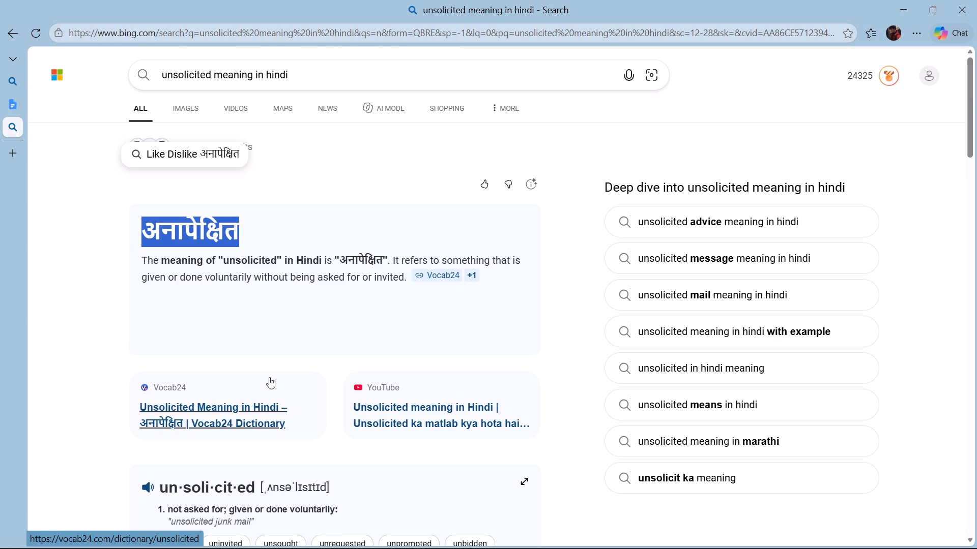
{"action": "scroll", "coordinate": [269, 377], "scroll_direction": "down", "scroll_amount": 2}
{"action": "left_click", "coordinate": [19, 36]}
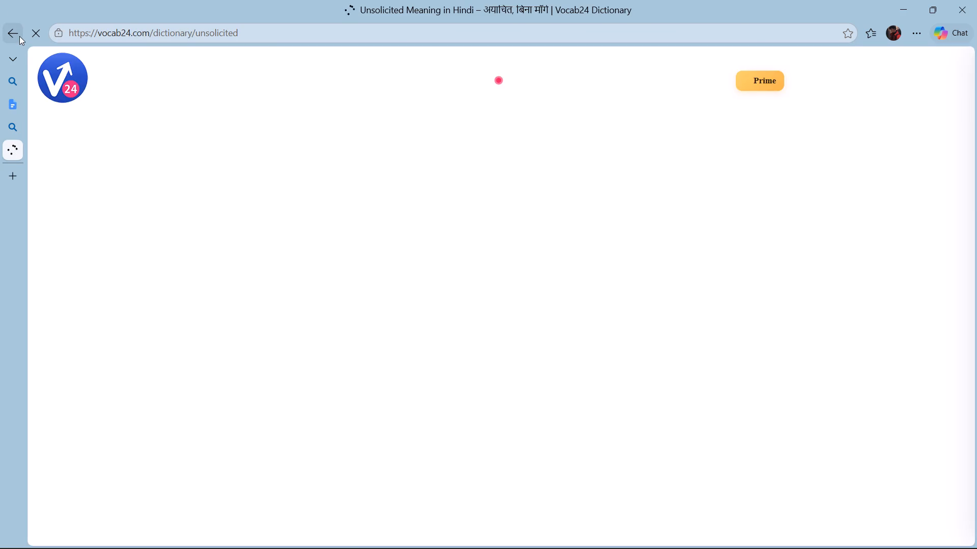
{"action": "scroll", "coordinate": [393, 192], "scroll_direction": "down", "scroll_amount": 3}
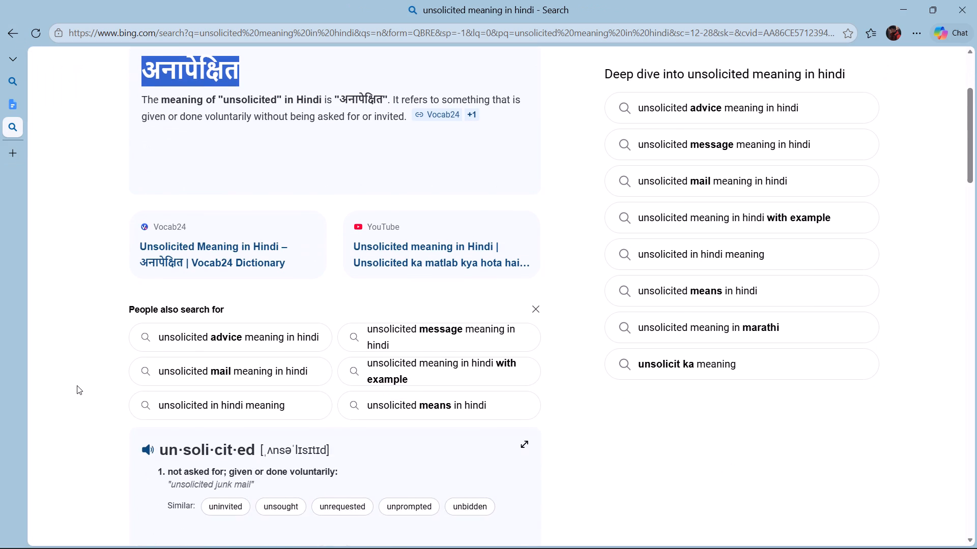
{"action": "left_click", "coordinate": [77, 385]}
{"action": "scroll", "coordinate": [77, 385], "scroll_direction": "down", "scroll_amount": 2}
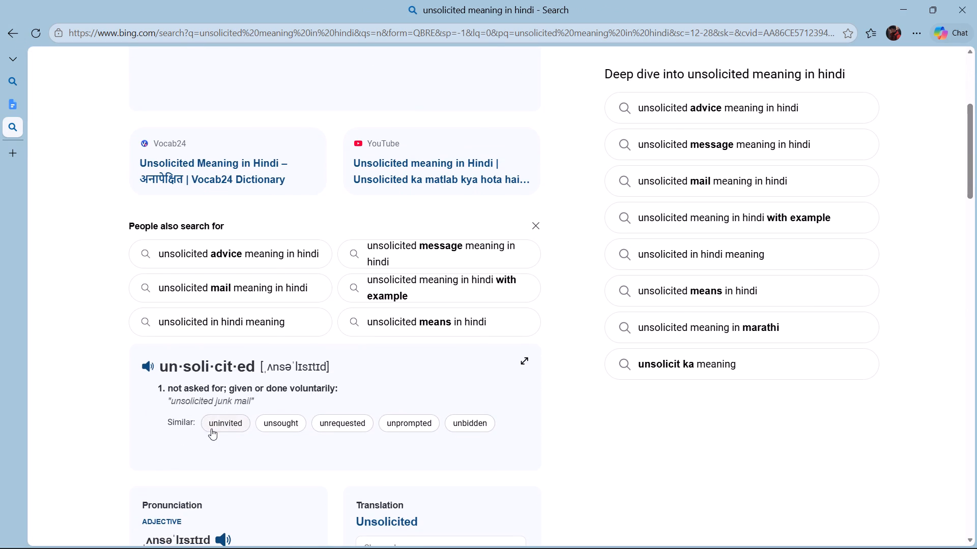
{"action": "scroll", "coordinate": [299, 447], "scroll_direction": "down", "scroll_amount": 4}
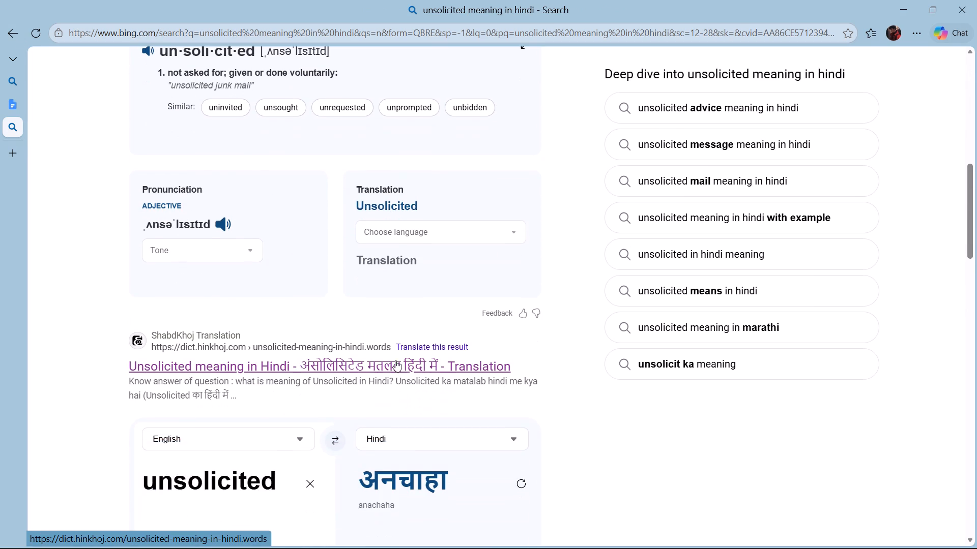
{"action": "scroll", "coordinate": [391, 359], "scroll_direction": "down", "scroll_amount": 8}
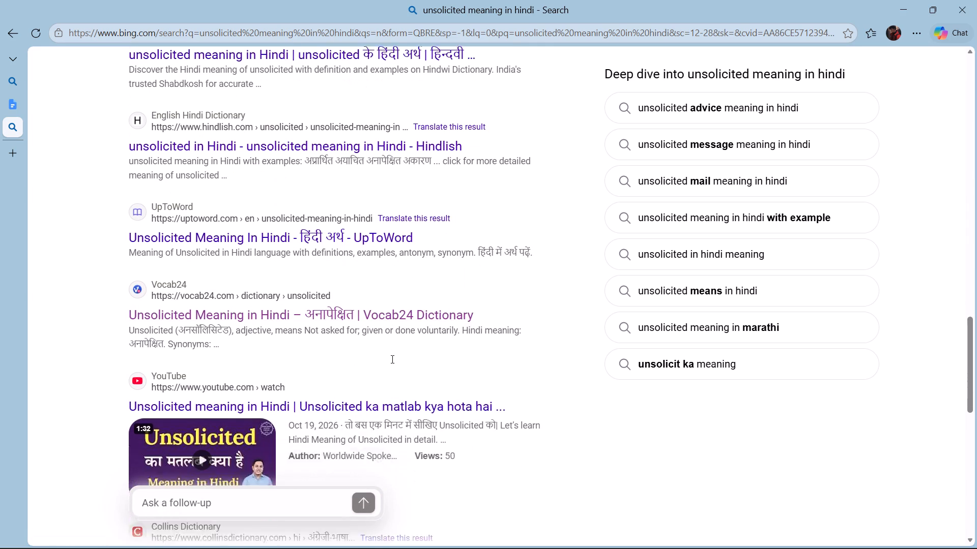
{"action": "scroll", "coordinate": [391, 359], "scroll_direction": "down", "scroll_amount": 1}
{"action": "scroll", "coordinate": [406, 259], "scroll_direction": "up", "scroll_amount": 3}
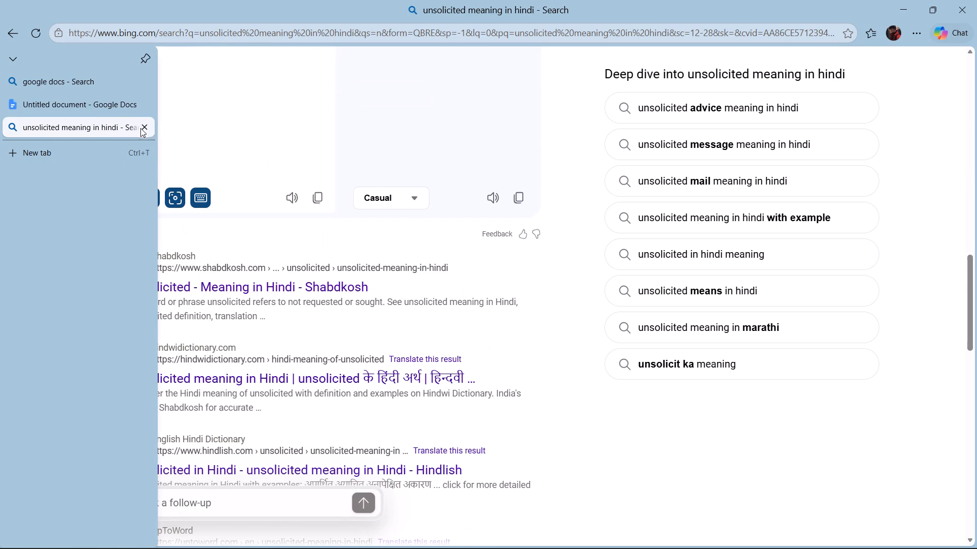
Return to the Google Docs document and rename it "Cybercrime", without the "UNIT I —" prefix.
{"action": "left_click", "coordinate": [110, 105]}
{"action": "scroll", "coordinate": [436, 322], "scroll_direction": "up", "scroll_amount": 7}
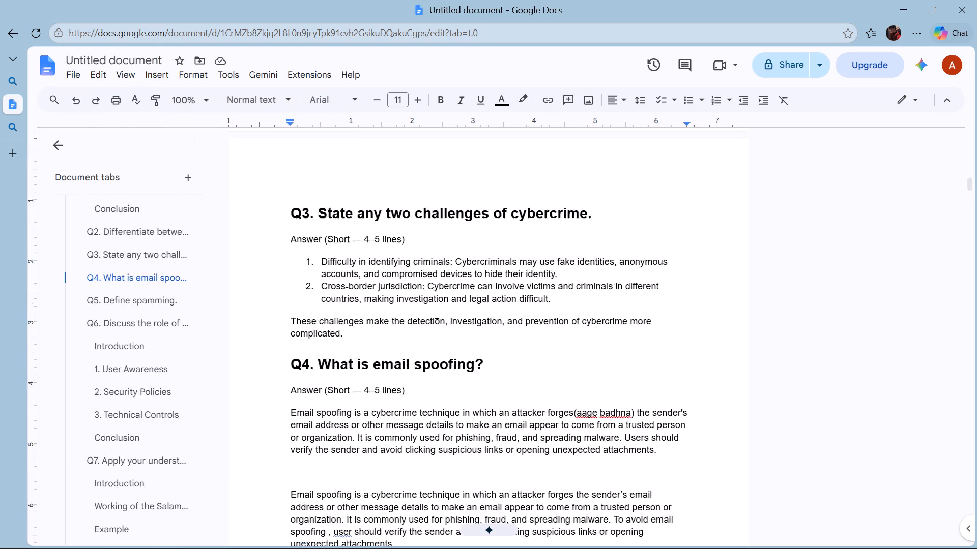
{"action": "left_click", "coordinate": [102, 67]}
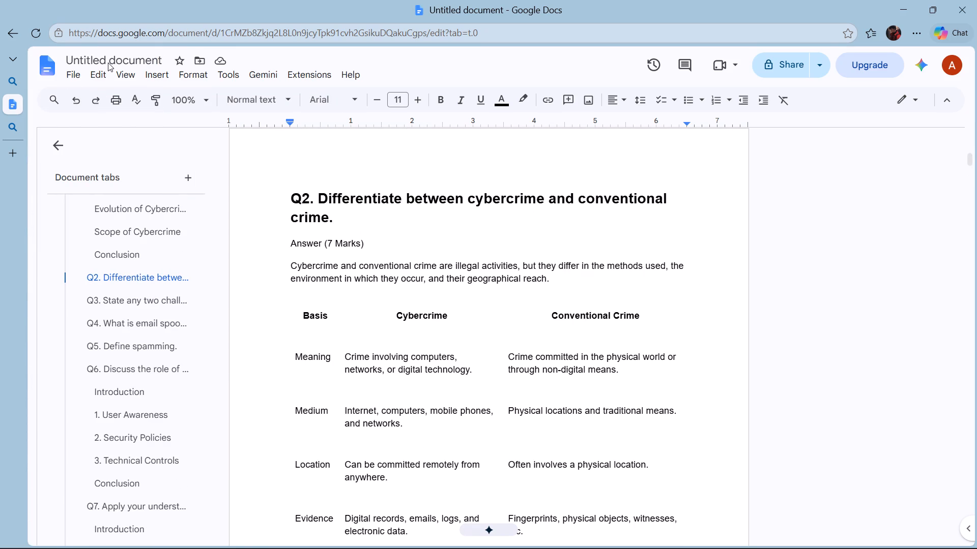
{"action": "left_click", "coordinate": [108, 63]}
{"action": "left_click", "coordinate": [89, 63]}
{"action": "left_click", "coordinate": [121, 55]}
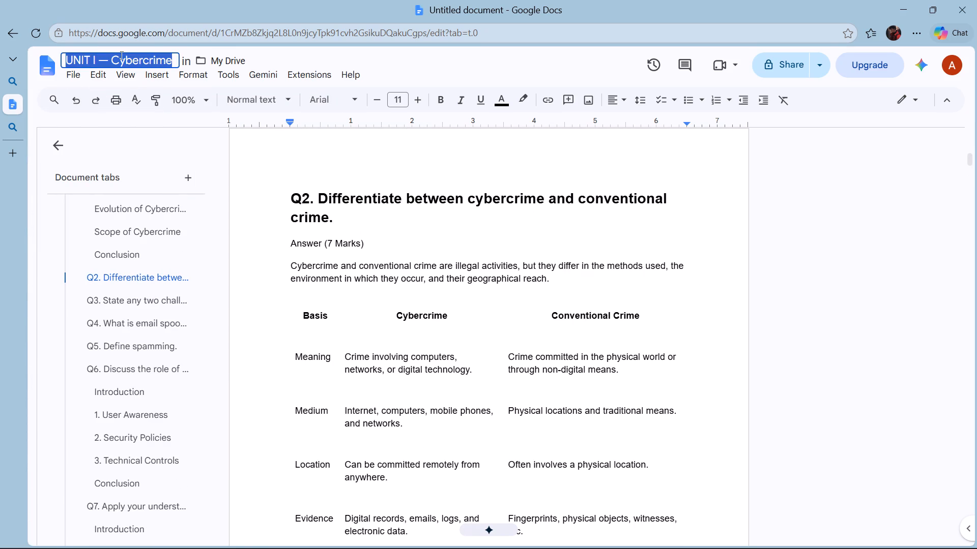
{"action": "left_click", "coordinate": [108, 59]}
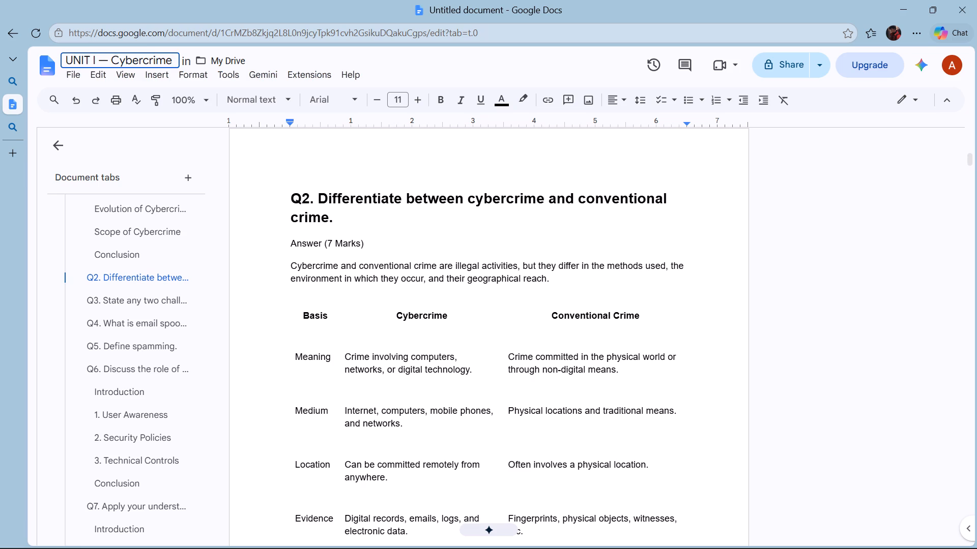
{"action": "key", "text": "BackSpace"}
{"action": "key", "text": "BackSpace"}
{"action": "key", "text": "BackSpace"}
{"action": "key", "text": "BackSpace"}
{"action": "key", "text": "BackSpace"}
{"action": "key", "text": "BackSpace"}
{"action": "key", "text": "BackSpace"}
{"action": "key", "text": "BackSpace"}
{"action": "key", "text": "BackSpace"}
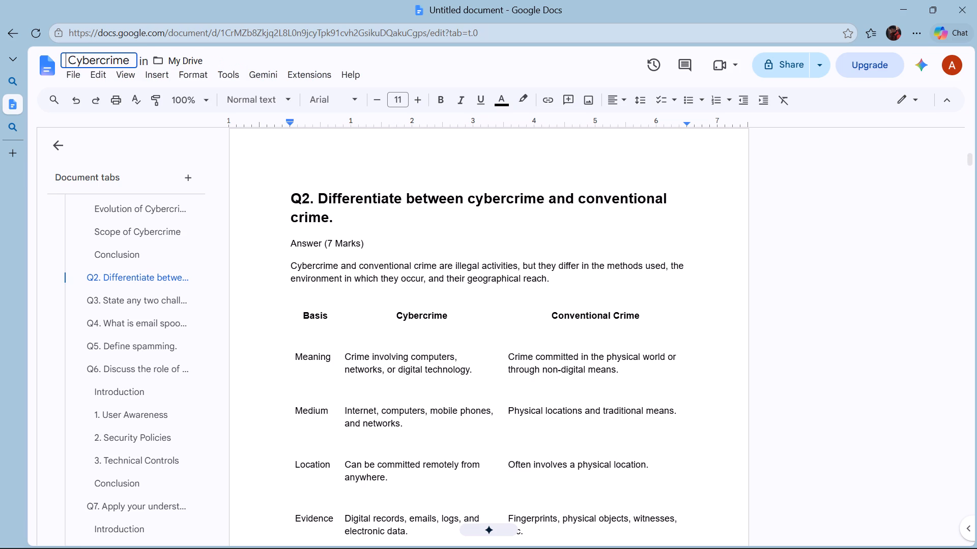
{"action": "key", "text": "Return"}
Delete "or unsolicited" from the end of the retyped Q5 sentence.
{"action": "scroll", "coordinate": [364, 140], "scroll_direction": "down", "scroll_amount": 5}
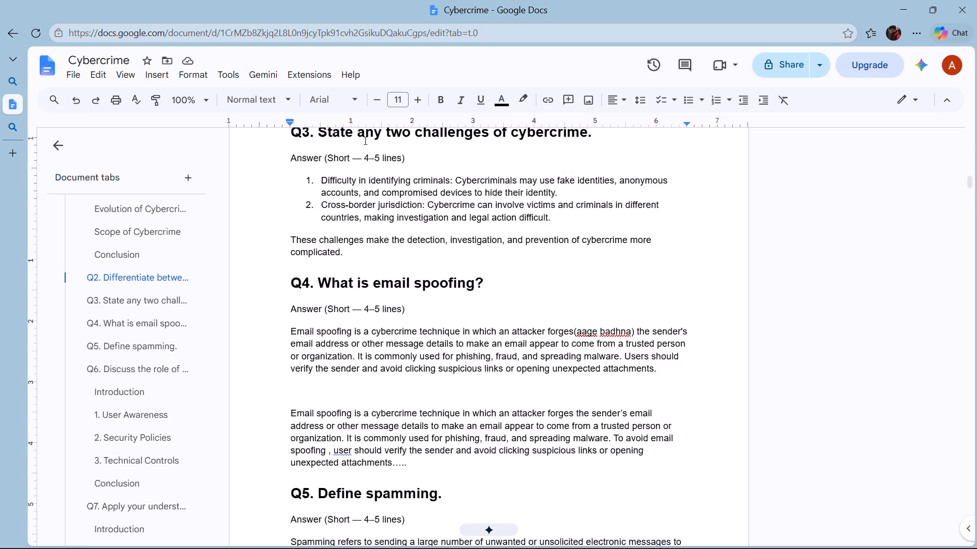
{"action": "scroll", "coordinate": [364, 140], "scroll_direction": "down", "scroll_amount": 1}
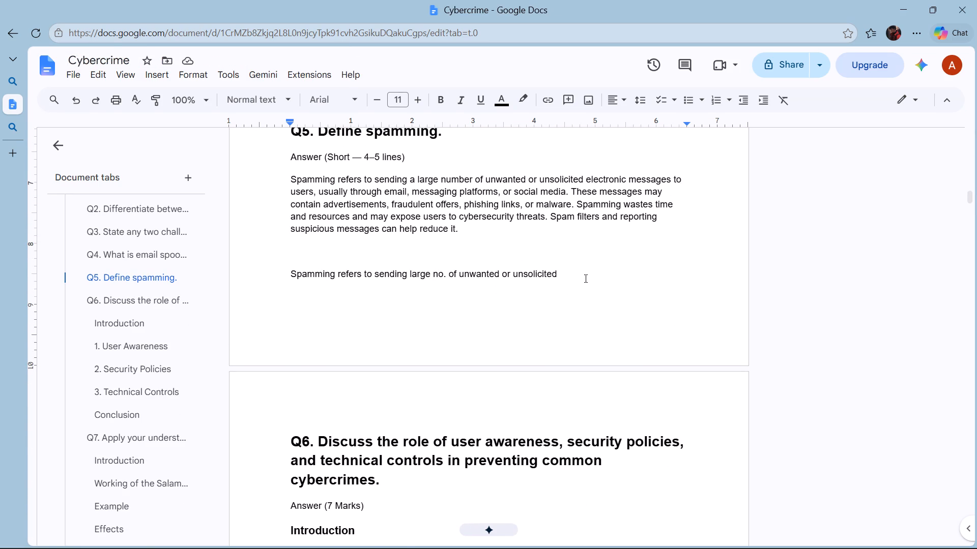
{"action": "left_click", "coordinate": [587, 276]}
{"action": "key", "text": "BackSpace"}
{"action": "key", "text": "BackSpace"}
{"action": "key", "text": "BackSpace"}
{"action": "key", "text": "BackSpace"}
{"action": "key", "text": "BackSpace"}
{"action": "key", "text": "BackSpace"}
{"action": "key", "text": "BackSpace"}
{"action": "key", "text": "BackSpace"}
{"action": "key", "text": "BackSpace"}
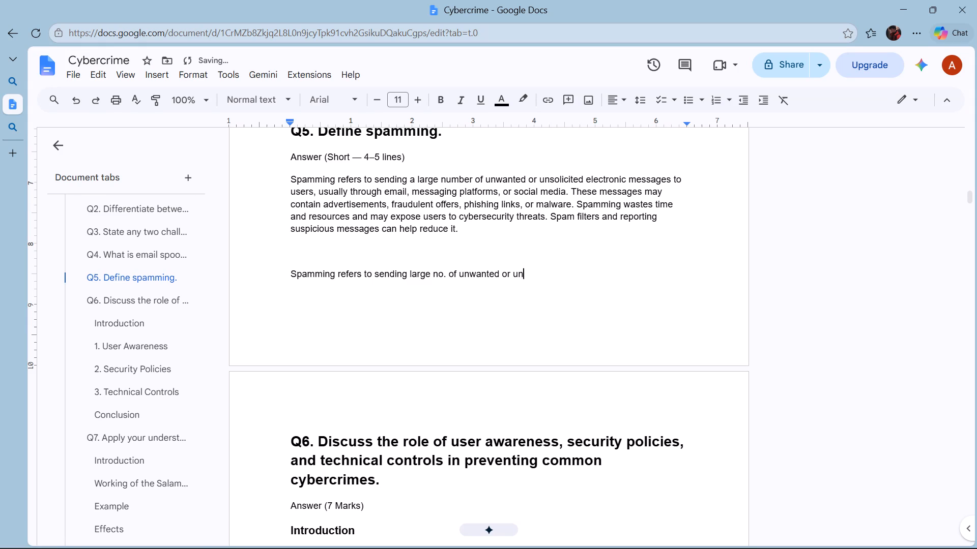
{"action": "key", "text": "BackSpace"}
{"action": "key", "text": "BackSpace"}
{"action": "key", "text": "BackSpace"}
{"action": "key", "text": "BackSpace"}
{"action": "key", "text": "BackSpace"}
Complete the first retyped Q5 sentence with "messages to users, usually through email, messaging platforms, or social media.".
{"action": "type", "text": "messages to users"}
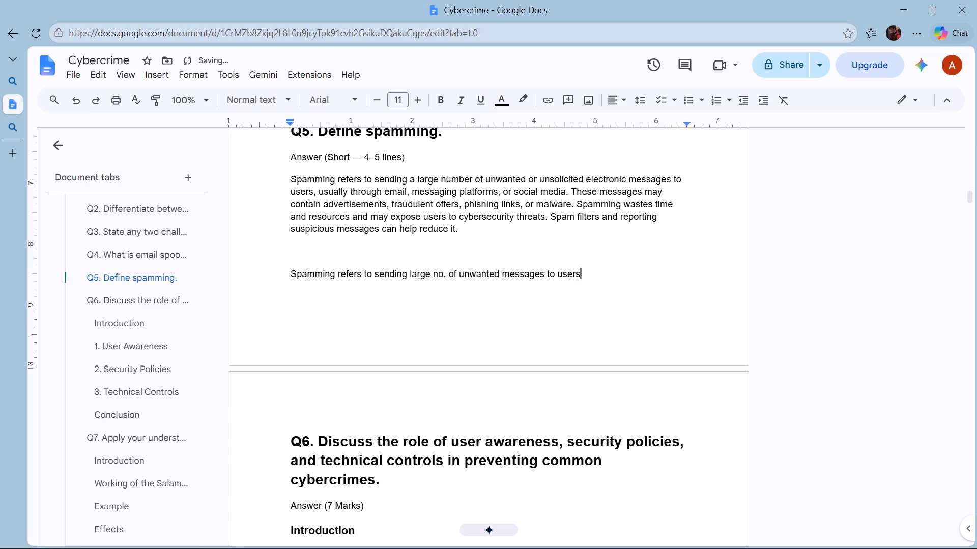
{"action": "type", "text": ", usua"}
{"action": "key", "text": "BackSpace"}
{"action": "key", "text": "BackSpace"}
{"action": "type", "text": "uallt through email"}
{"action": "type", "text": ", messaging"}
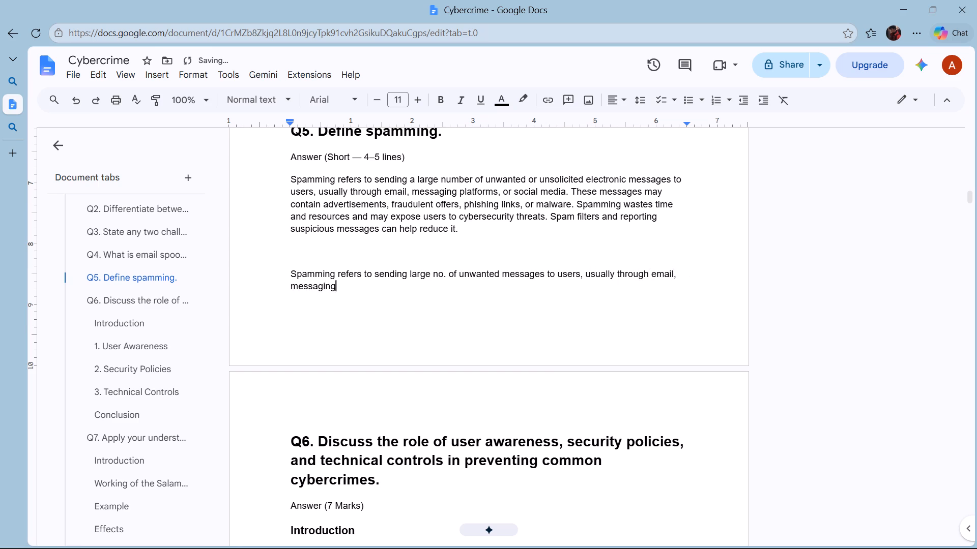
{"action": "key", "text": "space"}
{"action": "type", "text": "platforms"}
{"action": "type", "text": ", or"}
{"action": "key", "text": "space"}
{"action": "key", "text": "d"}
{"action": "key", "text": "BackSpace"}
{"action": "type", "text": "social mes"}
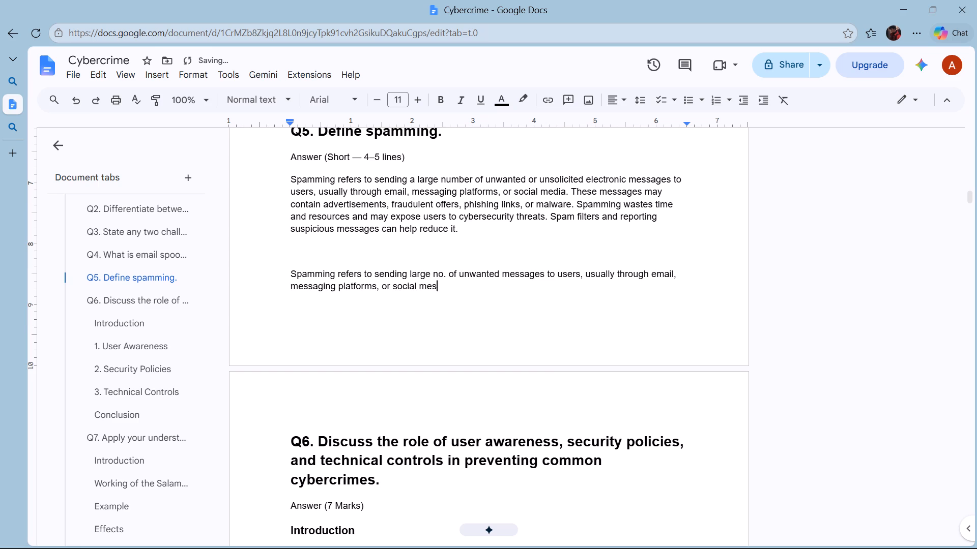
{"action": "key", "text": "BackSpace"}
{"action": "type", "text": "doa"}
{"action": "key", "text": "space"}
{"action": "key", "text": "BackSpace"}
{"action": "type", "text": "."}
{"action": "key", "text": "space"}
Add the second retyped Q5 sentence: "These messages may contain advertisements, fraudulent offers, phishing links, or malware".
{"action": "type", "text": "These"}
{"action": "key", "text": "space"}
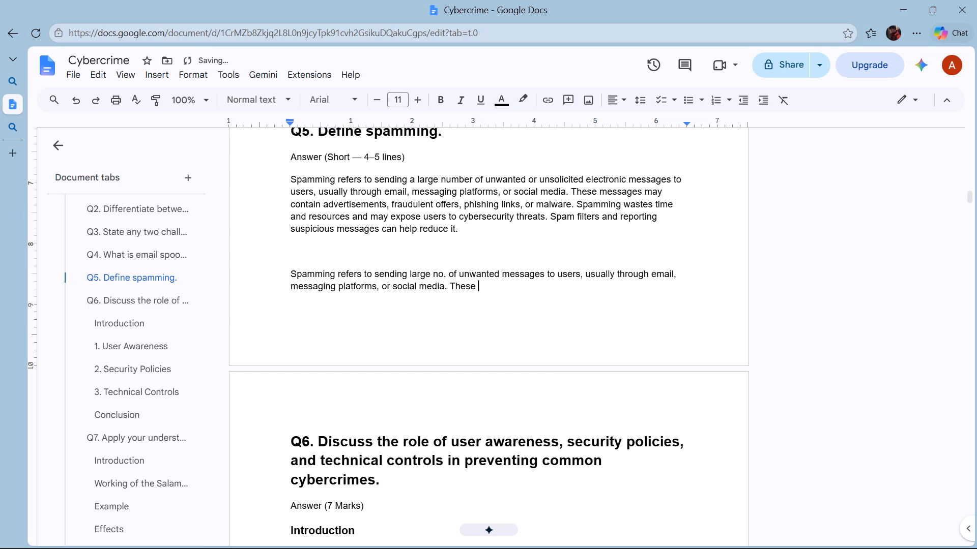
{"action": "type", "text": "messages"}
{"action": "key", "text": "space"}
{"action": "type", "text": "may contain advertisements"}
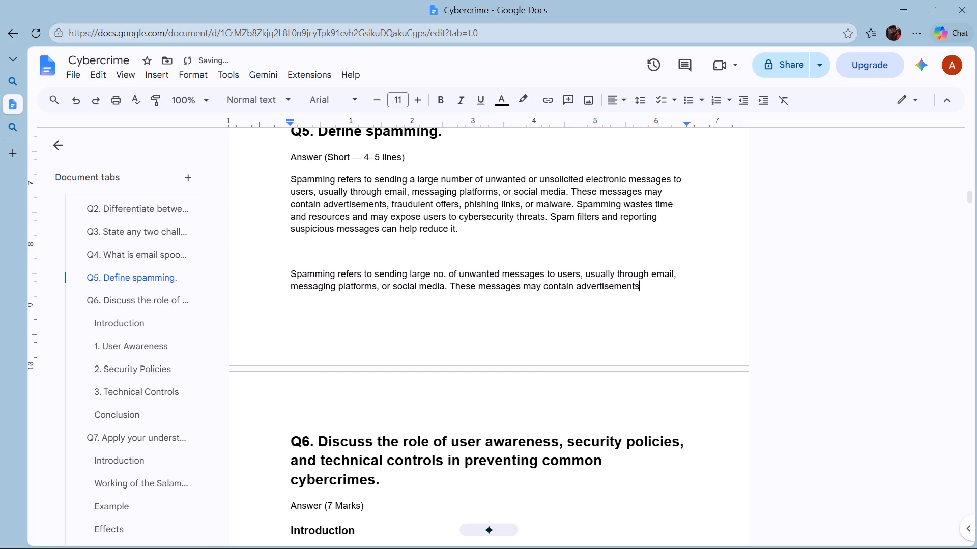
{"action": "type", "text": ", fraude"}
{"action": "key", "text": "BackSpace"}
{"action": "type", "text": "lent"}
{"action": "key", "text": "space"}
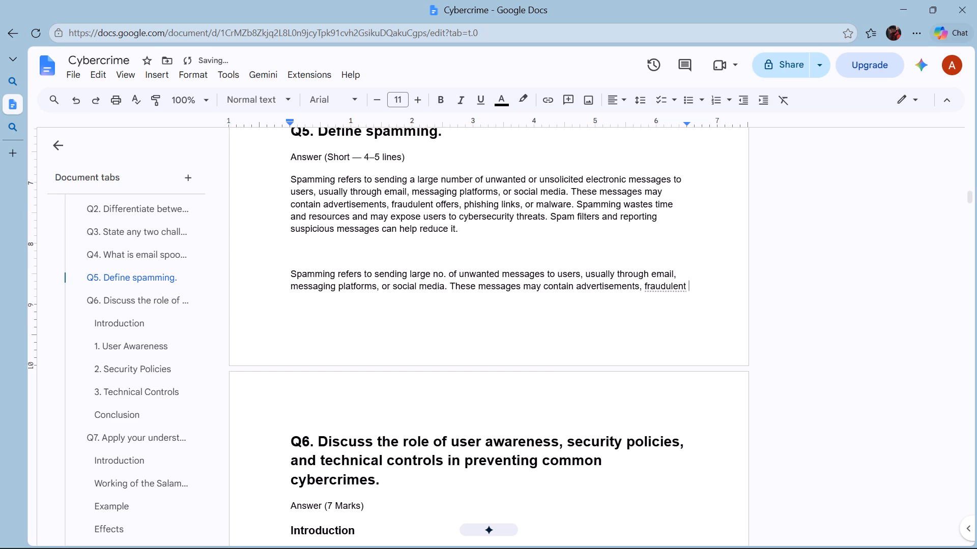
{"action": "type", "text": "offers"}
{"action": "type", "text": ", phishing ,inks"}
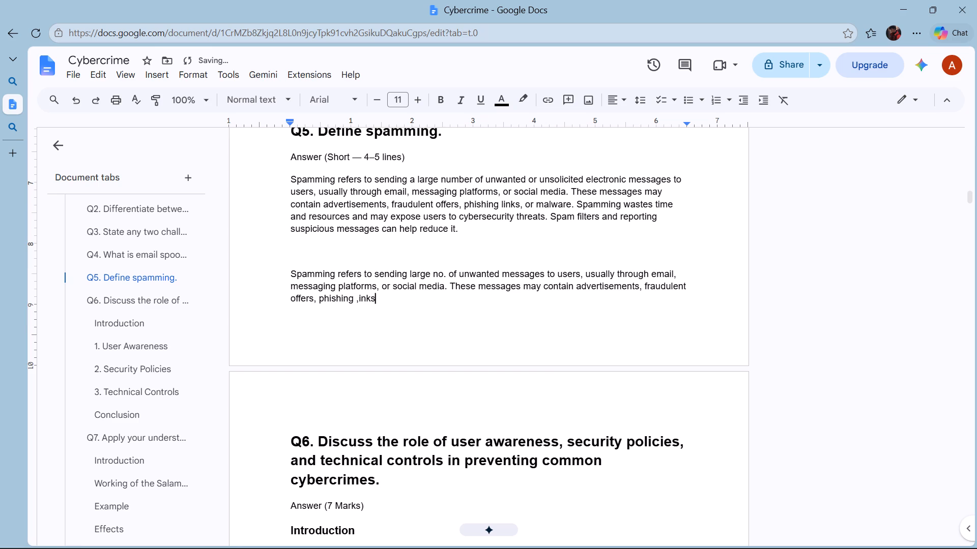
{"action": "key", "text": "BackSpace"}
{"action": "key", "text": "BackSpace"}
{"action": "key", "text": "BackSpace"}
{"action": "key", "text": "BackSpace"}
{"action": "key", "text": "BackSpace"}
{"action": "type", "text": "links"}
{"action": "type", "text": ", or malware"}
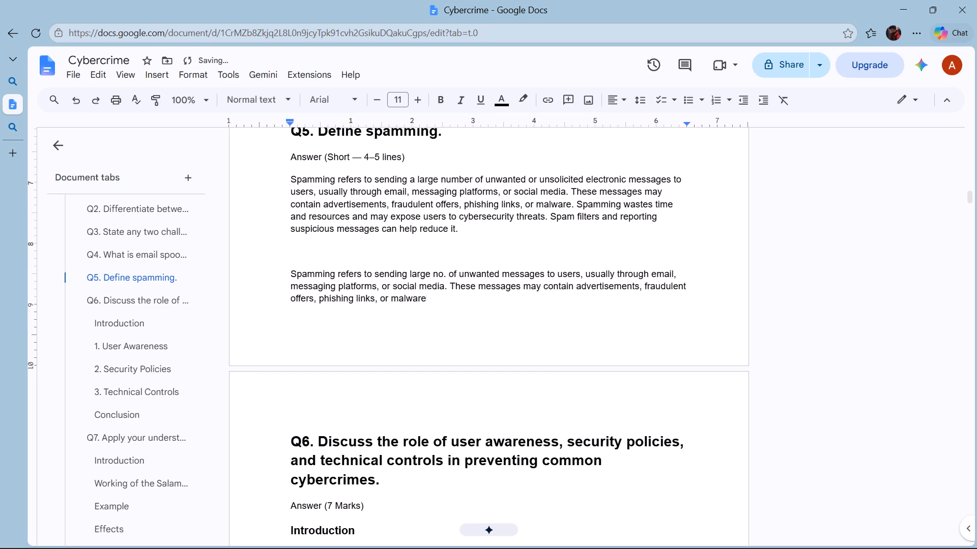
End the malware sentence with a period and begin the third retyped Q5 sentence with "Spamming waste time and resources".
{"action": "type", "text": ". Spamming"}
{"action": "key", "text": "space"}
{"action": "type", "text": "wasr"}
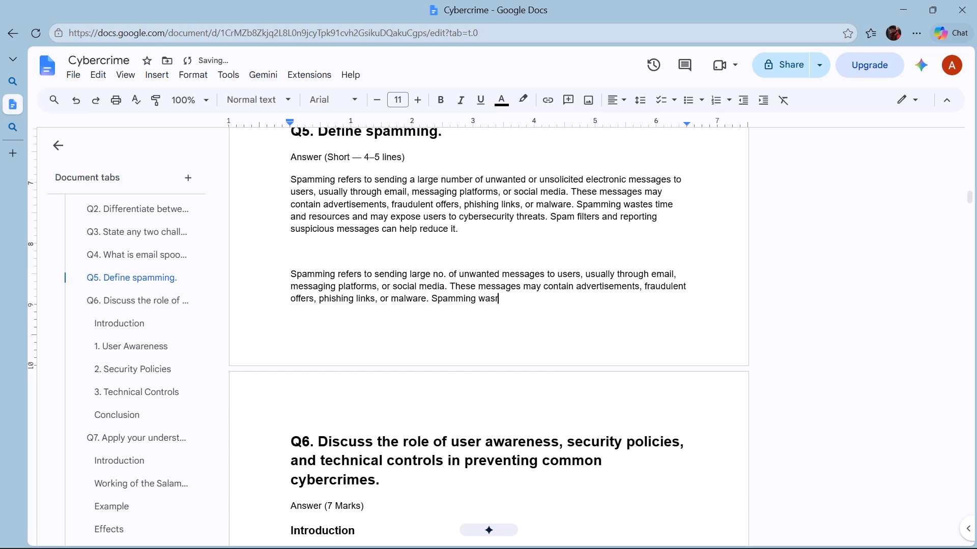
{"action": "key", "text": "BackSpace"}
{"action": "type", "text": "te ti"}
{"action": "type", "text": "mwe"}
{"action": "key", "text": "BackSpace"}
{"action": "key", "text": "BackSpace"}
{"action": "key", "text": "e"}
{"action": "key", "text": "space"}
{"action": "type", "text": "and resourd"}
{"action": "key", "text": "BackSpace"}
{"action": "type", "text": "ces"}
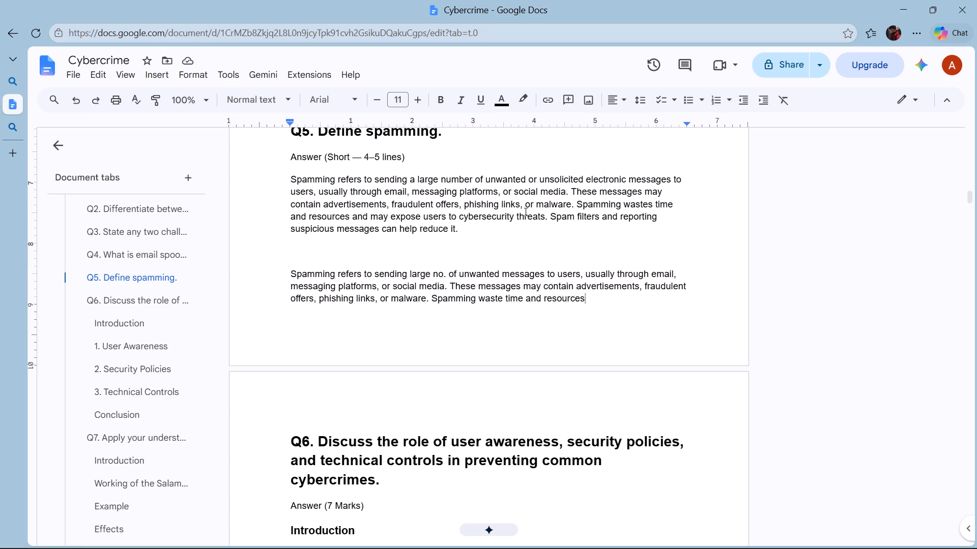
Delete "or unsolicited electronic" from the first sentence of the original Q5 answer.
{"action": "left_click", "coordinate": [628, 178]}
{"action": "key", "text": "BackSpace"}
{"action": "key", "text": "BackSpace"}
{"action": "key", "text": "BackSpace"}
{"action": "key", "text": "BackSpace"}
{"action": "key", "text": "BackSpace"}
{"action": "key", "text": "BackSpace"}
{"action": "key", "text": "BackSpace"}
{"action": "key", "text": "BackSpace"}
{"action": "key", "text": "BackSpace"}
{"action": "key", "text": "BackSpace"}
{"action": "key", "text": "BackSpace"}
{"action": "key", "text": "BackSpace"}
{"action": "key", "text": "BackSpace"}
{"action": "key", "text": "BackSpace"}
{"action": "key", "text": "BackSpace"}
{"action": "key", "text": "BackSpace"}
{"action": "key", "text": "BackSpace"}
{"action": "key", "text": "BackSpace"}
{"action": "key", "text": "BackSpace"}
{"action": "key", "text": "BackSpace"}
{"action": "key", "text": "BackSpace"}
{"action": "key", "text": "BackSpace"}
{"action": "key", "text": "BackSpace"}
{"action": "key", "text": "BackSpace"}
{"action": "key", "text": "BackSpace"}
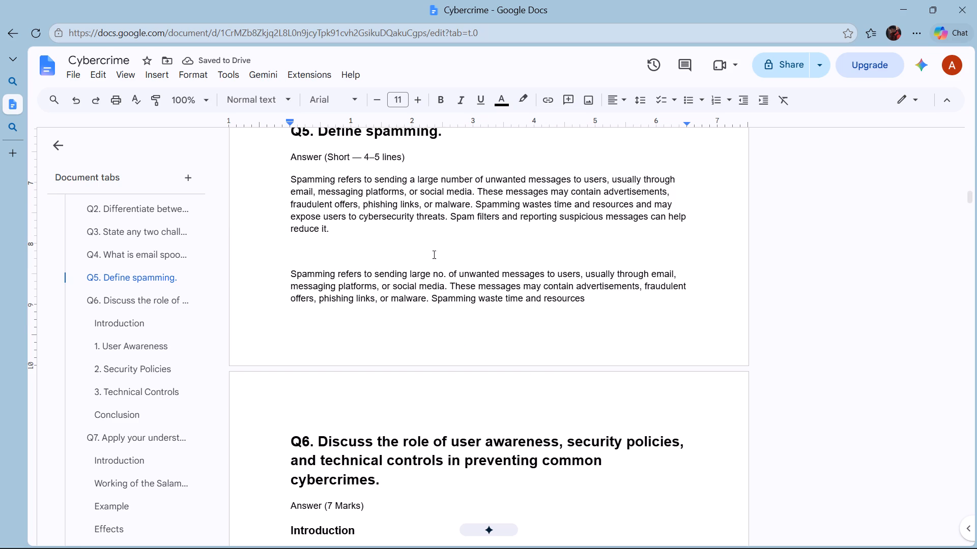
Move on from the Q5 spamming answer and look over the Q6 question and its answer on preventing common cybercrimes.
{"action": "left_click", "coordinate": [392, 217]}
{"action": "scroll", "coordinate": [455, 243], "scroll_direction": "down", "scroll_amount": 1}
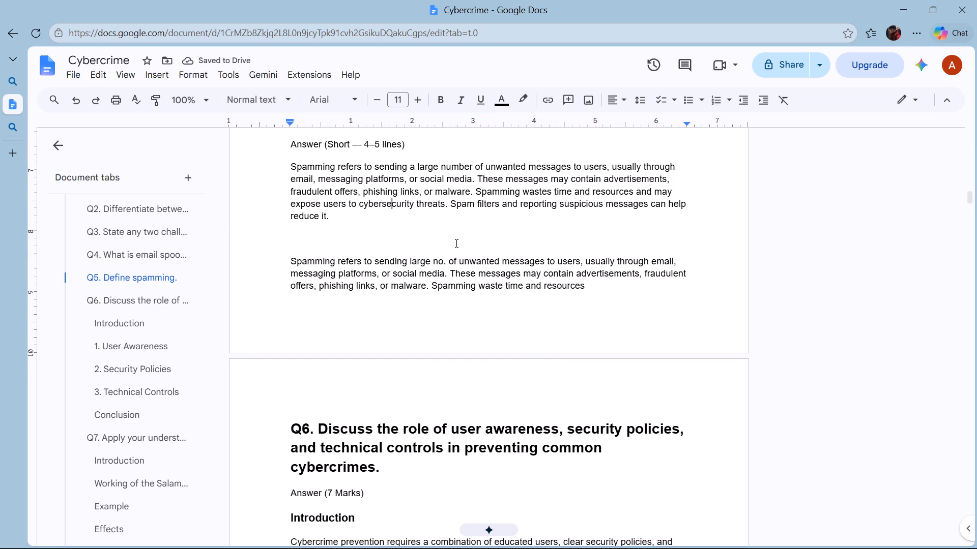
{"action": "scroll", "coordinate": [455, 243], "scroll_direction": "down", "scroll_amount": 2}
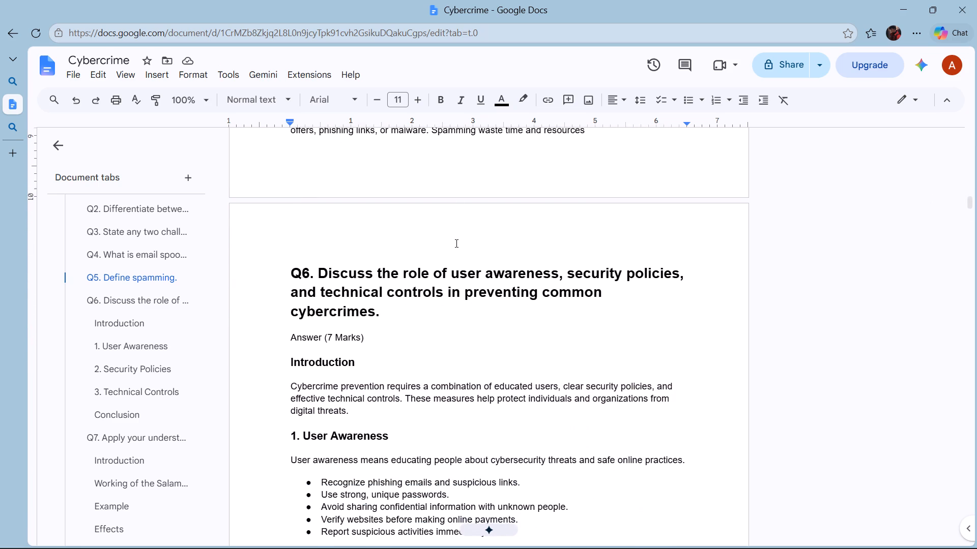
{"action": "scroll", "coordinate": [455, 243], "scroll_direction": "down", "scroll_amount": 3}
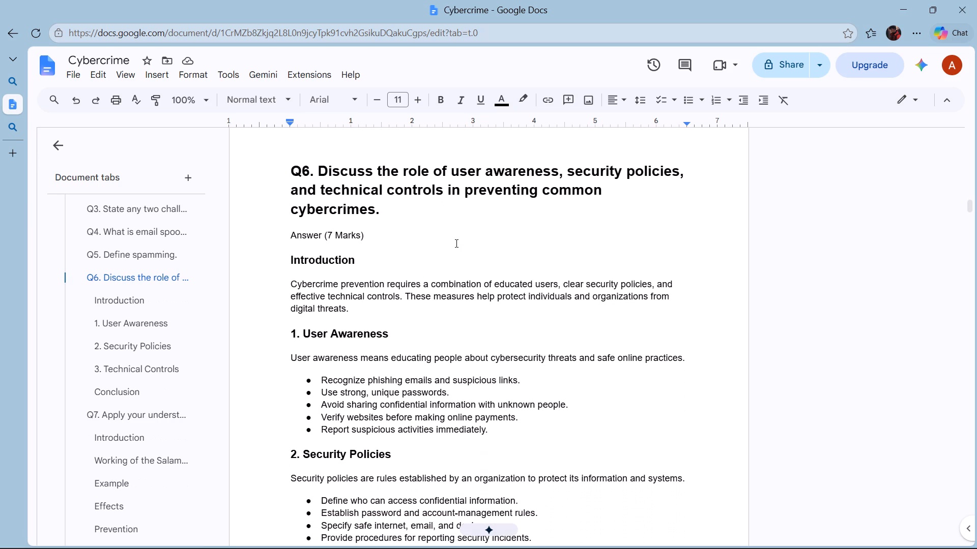
{"action": "scroll", "coordinate": [455, 243], "scroll_direction": "down", "scroll_amount": 1}
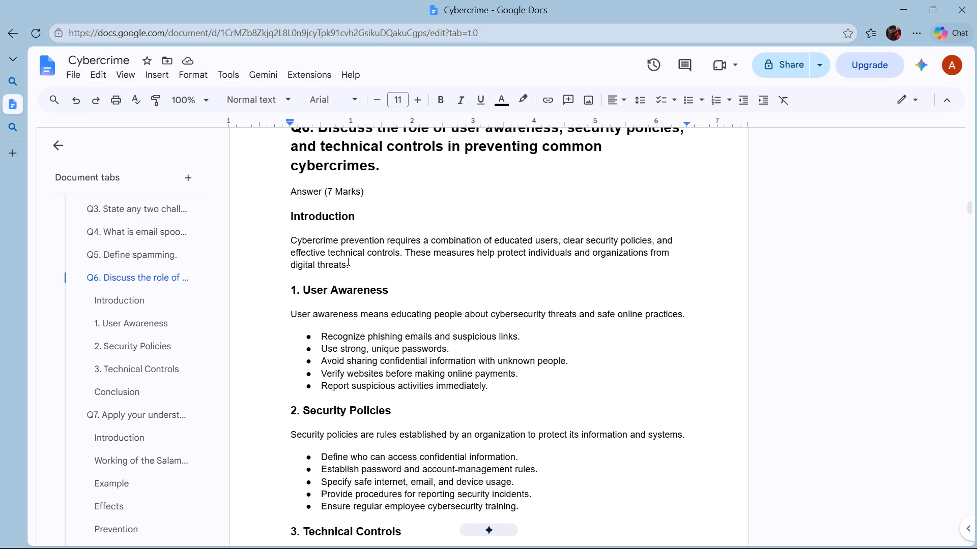
Read the Introduction paragraph of the Q6 answer closely, following the text with the cursor to its end.
{"action": "left_click", "coordinate": [308, 246]}
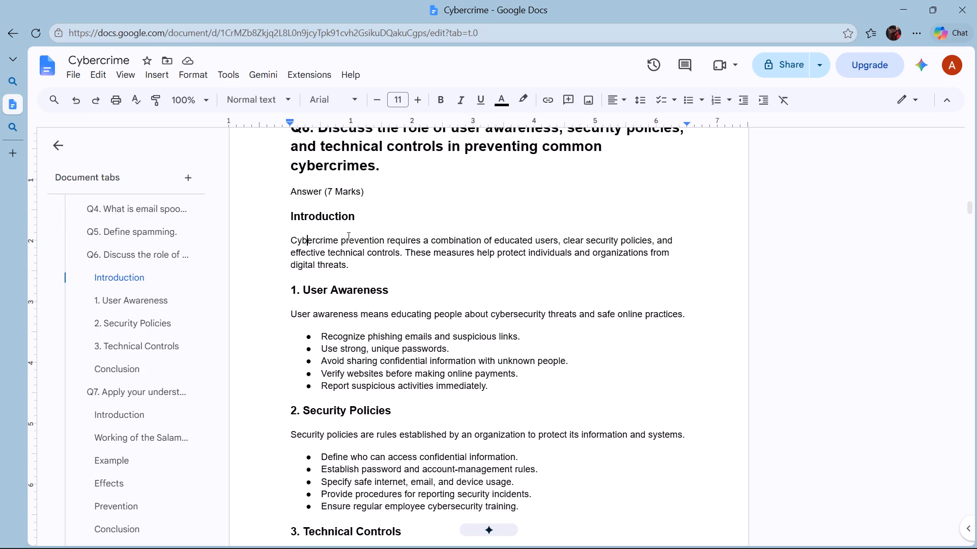
{"action": "key", "text": "Right"}
{"action": "key", "text": "Right"}
{"action": "key", "text": "Right"}
{"action": "key", "text": "Right"}
{"action": "key", "text": "Right"}
{"action": "key", "text": "Right"}
{"action": "key", "text": "Right"}
{"action": "key", "text": "Right"}
{"action": "key", "text": "Right"}
{"action": "key", "text": "Right"}
{"action": "key", "text": "Right"}
{"action": "key", "text": "Right"}
{"action": "key", "text": "Right"}
{"action": "key", "text": "Right"}
{"action": "key", "text": "Right"}
{"action": "key", "text": "Right"}
{"action": "key", "text": "Right"}
{"action": "key", "text": "Right"}
{"action": "key", "text": "Right"}
{"action": "key", "text": "Right"}
{"action": "key", "text": "Right"}
{"action": "key", "text": "Right"}
{"action": "key", "text": "Right"}
{"action": "key", "text": "Right"}
{"action": "key", "text": "Right"}
{"action": "key", "text": "Right"}
{"action": "key", "text": "Right"}
{"action": "key", "text": "Right"}
{"action": "key", "text": "Right"}
{"action": "key", "text": "Right"}
{"action": "key", "text": "Right"}
{"action": "key", "text": "Right"}
{"action": "key", "text": "Right"}
{"action": "key", "text": "Right"}
{"action": "key", "text": "Right"}
{"action": "key", "text": "Right"}
{"action": "key", "text": "Right"}
{"action": "key", "text": "Right"}
{"action": "key", "text": "Right"}
{"action": "key", "text": "Right"}
{"action": "key", "text": "Right"}
{"action": "key", "text": "Right"}
{"action": "key", "text": "Right"}
{"action": "key", "text": "Right"}
{"action": "key", "text": "Right"}
{"action": "key", "text": "Right"}
{"action": "key", "text": "Right"}
{"action": "key", "text": "Right"}
{"action": "key", "text": "Right"}
{"action": "key", "text": "Right"}
{"action": "key", "text": "Right"}
{"action": "key", "text": "Right"}
{"action": "key", "text": "Right"}
{"action": "key", "text": "Right"}
{"action": "key", "text": "Right"}
{"action": "key", "text": "Right"}
{"action": "key", "text": "Right"}
{"action": "key", "text": "Right"}
{"action": "key", "text": "Right"}
{"action": "key", "text": "Right"}
{"action": "key", "text": "Right"}
{"action": "key", "text": "Right"}
{"action": "key", "text": "Right"}
{"action": "key", "text": "Right"}
{"action": "key", "text": "Right"}
{"action": "key", "text": "Right"}
{"action": "key", "text": "Right"}
{"action": "key", "text": "Right"}
{"action": "key", "text": "Right"}
{"action": "key", "text": "Right"}
{"action": "key", "text": "Right"}
{"action": "key", "text": "Right"}
{"action": "key", "text": "Right"}
{"action": "key", "text": "Right"}
{"action": "key", "text": "Right"}
{"action": "key", "text": "Right"}
{"action": "key", "text": "Right"}
{"action": "key", "text": "Right"}
{"action": "key", "text": "Right"}
{"action": "key", "text": "Right"}
{"action": "key", "text": "Right"}
{"action": "key", "text": "Right"}
{"action": "key", "text": "Right"}
{"action": "key", "text": "Right"}
{"action": "key", "text": "Right"}
{"action": "key", "text": "Right"}
{"action": "key", "text": "Right"}
{"action": "key", "text": "Right"}
Read the 1. User Awareness heading and its opening sentence in the Q6 answer, following the text with the cursor to its end.
{"action": "key", "text": "Right"}
{"action": "key", "text": "Right"}
{"action": "key", "text": "Right"}
{"action": "key", "text": "Right"}
{"action": "key", "text": "Right"}
{"action": "key", "text": "Right"}
{"action": "key", "text": "Right"}
{"action": "key", "text": "Right"}
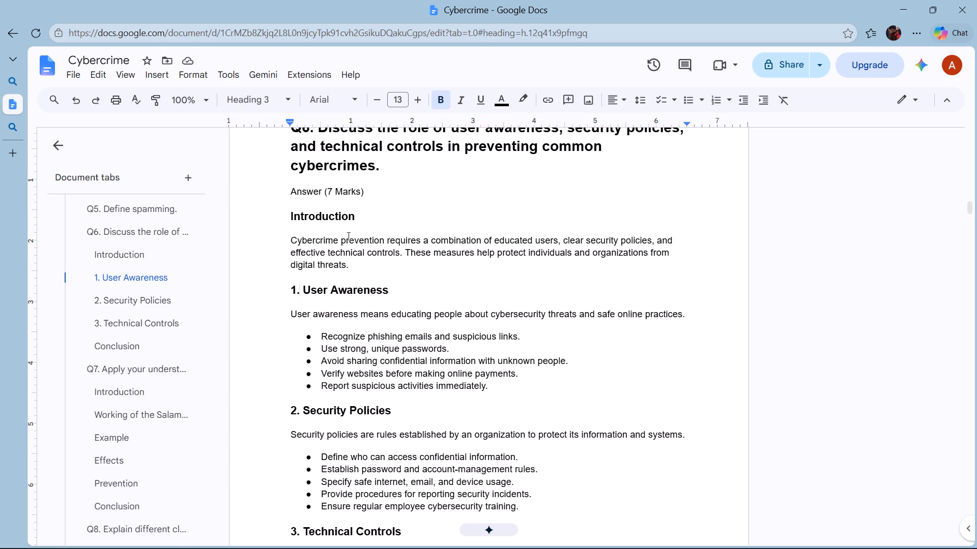
{"action": "key", "text": "Right"}
{"action": "key", "text": "Right"}
{"action": "key", "text": "Right"}
{"action": "key", "text": "Right"}
{"action": "key", "text": "Right"}
{"action": "key", "text": "Right"}
{"action": "key", "text": "Right"}
{"action": "key", "text": "Right"}
{"action": "key", "text": "Right"}
{"action": "key", "text": "Right"}
{"action": "key", "text": "Right"}
{"action": "key", "text": "Right"}
{"action": "key", "text": "Right"}
{"action": "key", "text": "Right"}
{"action": "key", "text": "Right"}
{"action": "key", "text": "Right"}
{"action": "key", "text": "Right"}
{"action": "key", "text": "Right"}
{"action": "key", "text": "Right"}
{"action": "key", "text": "Right"}
{"action": "key", "text": "Right"}
{"action": "key", "text": "Right"}
{"action": "key", "text": "Right"}
{"action": "key", "text": "Right"}
{"action": "key", "text": "Right"}
{"action": "key", "text": "Right"}
{"action": "key", "text": "Right"}
{"action": "key", "text": "Right"}
{"action": "key", "text": "Right"}
{"action": "key", "text": "Right"}
{"action": "key", "text": "Right"}
{"action": "key", "text": "Right"}
{"action": "key", "text": "Right"}
{"action": "key", "text": "Right"}
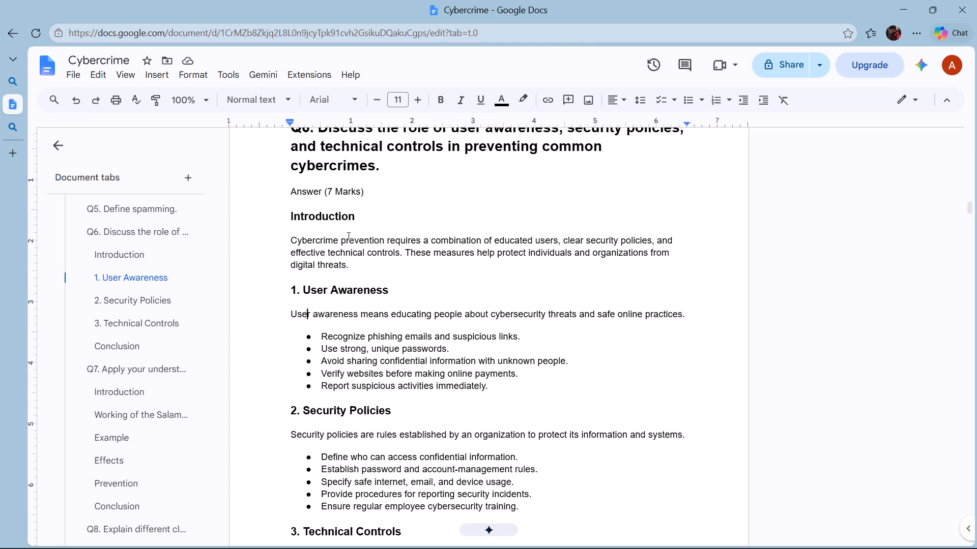
{"action": "key", "text": "Right"}
{"action": "key", "text": "Right"}
{"action": "key", "text": "Right"}
{"action": "key", "text": "Right"}
{"action": "key", "text": "Right"}
{"action": "key", "text": "Right"}
{"action": "key", "text": "Right"}
{"action": "key", "text": "Right"}
{"action": "key", "text": "Right"}
{"action": "key", "text": "Right"}
{"action": "key", "text": "Right"}
{"action": "key", "text": "Right"}
{"action": "key", "text": "Right"}
{"action": "key", "text": "Right"}
{"action": "key", "text": "Right"}
{"action": "key", "text": "Right"}
{"action": "key", "text": "Right"}
{"action": "key", "text": "Right"}
{"action": "key", "text": "Right"}
{"action": "key", "text": "Right"}
{"action": "key", "text": "Right"}
{"action": "key", "text": "Right"}
{"action": "key", "text": "Right"}
{"action": "key", "text": "Right"}
{"action": "key", "text": "Right"}
{"action": "key", "text": "Right"}
{"action": "key", "text": "Right"}
{"action": "key", "text": "Right"}
{"action": "key", "text": "Right"}
{"action": "key", "text": "Right"}
{"action": "key", "text": "Right"}
{"action": "key", "text": "Right"}
{"action": "key", "text": "Right"}
{"action": "key", "text": "Right"}
{"action": "key", "text": "Right"}
{"action": "key", "text": "Right"}
{"action": "key", "text": "Right"}
{"action": "key", "text": "Right"}
{"action": "key", "text": "Right"}
{"action": "key", "text": "Right"}
{"action": "key", "text": "Right"}
{"action": "key", "text": "Right"}
{"action": "key", "text": "Right"}
{"action": "key", "text": "Right"}
{"action": "key", "text": "Right"}
{"action": "key", "text": "Right"}
{"action": "key", "text": "Right"}
{"action": "key", "text": "Right"}
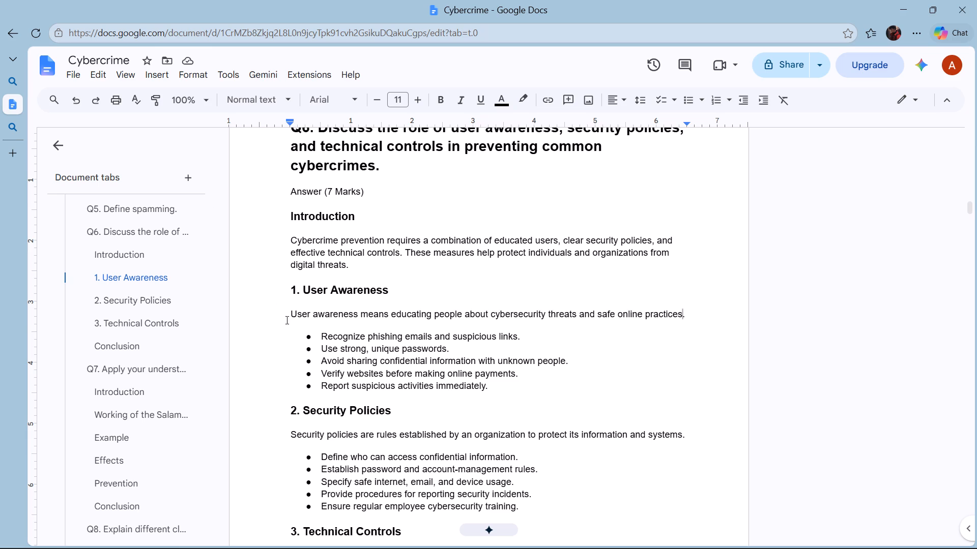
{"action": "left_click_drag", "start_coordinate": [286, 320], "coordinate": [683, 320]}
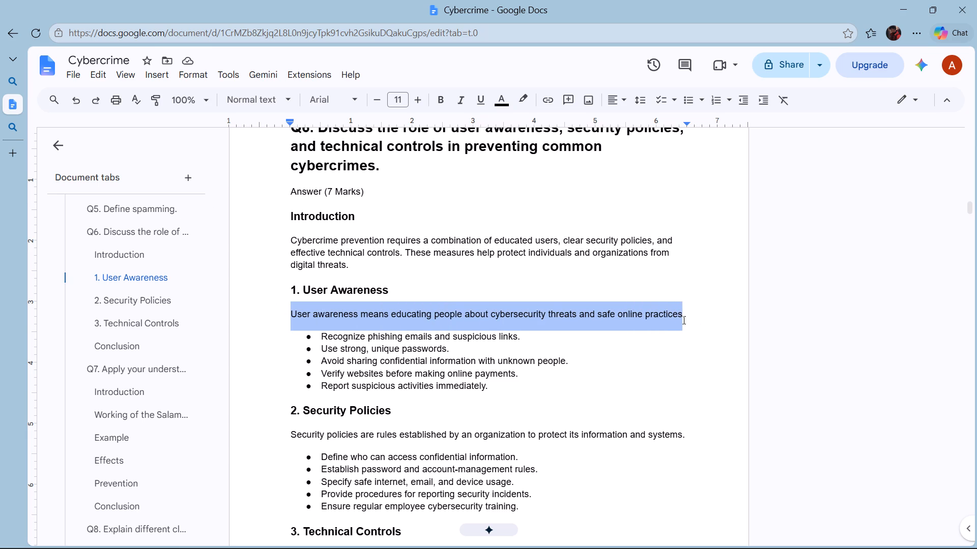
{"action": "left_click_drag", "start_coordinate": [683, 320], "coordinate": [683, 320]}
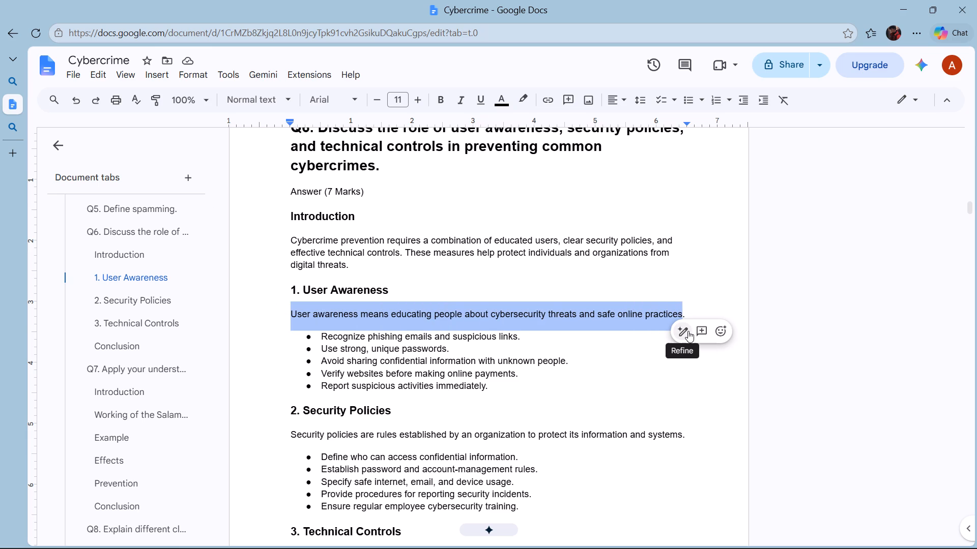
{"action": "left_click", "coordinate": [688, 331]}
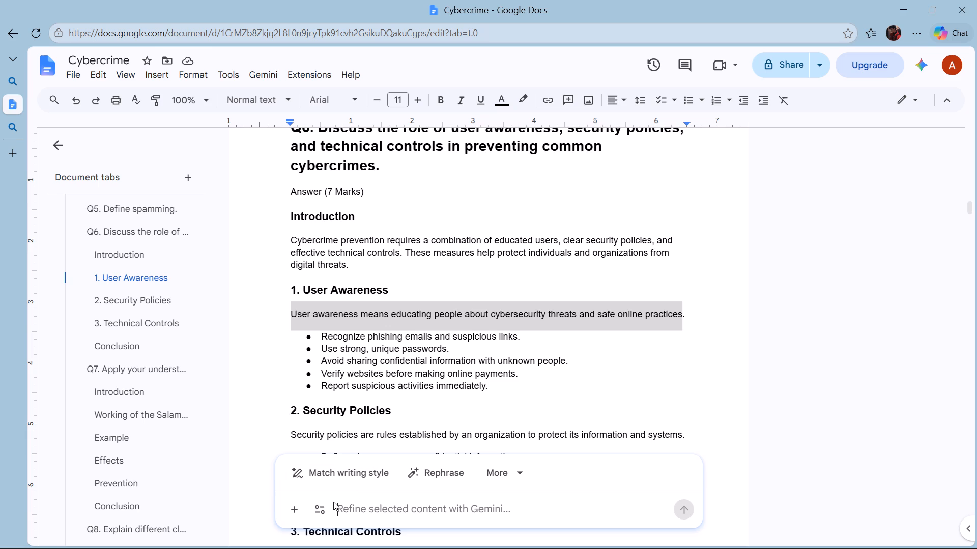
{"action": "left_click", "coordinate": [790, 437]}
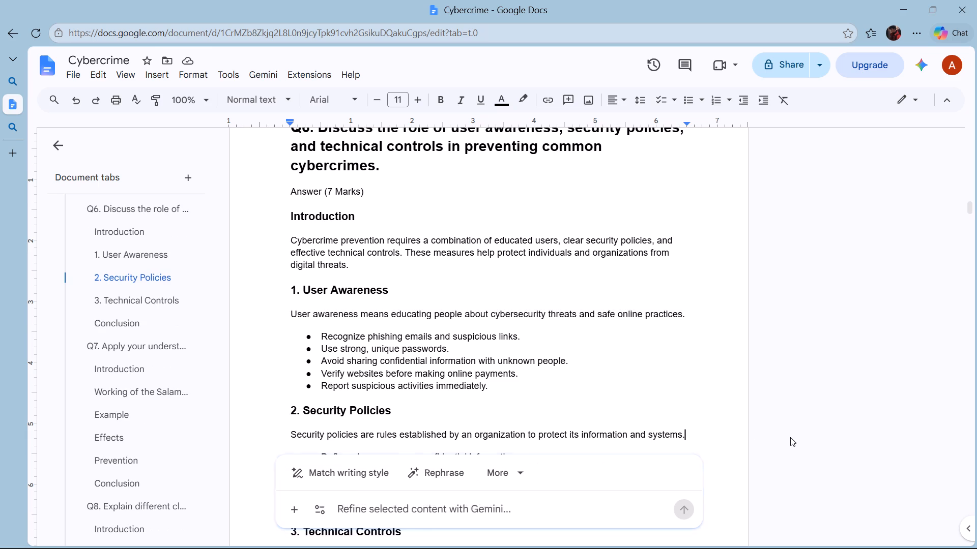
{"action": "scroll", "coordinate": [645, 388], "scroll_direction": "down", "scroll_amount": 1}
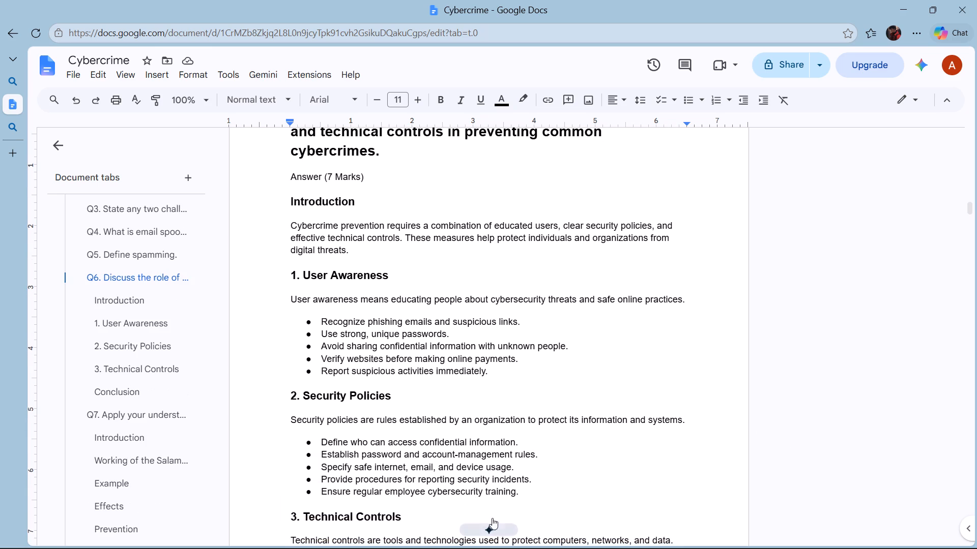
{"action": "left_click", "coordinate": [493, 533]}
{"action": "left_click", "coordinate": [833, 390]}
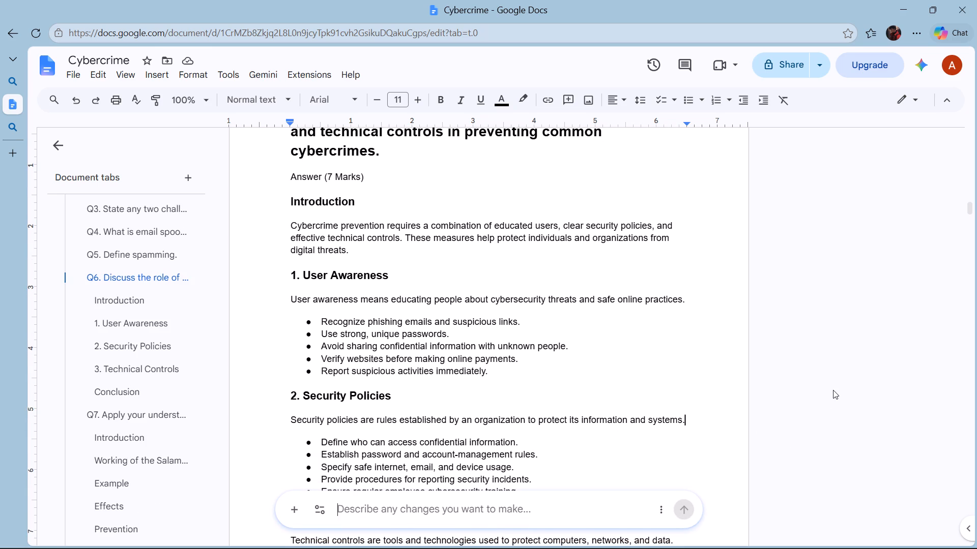
Read on through the Q6 bullet lists on user awareness, security policies and technical controls, ending at the Conclusion.
{"action": "scroll", "coordinate": [697, 343], "scroll_direction": "down", "scroll_amount": 1}
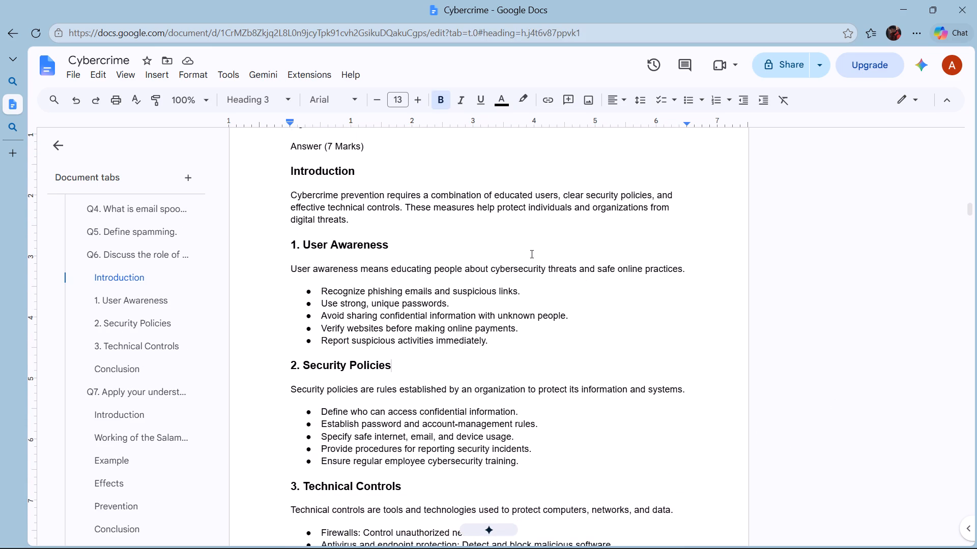
{"action": "scroll", "coordinate": [540, 260], "scroll_direction": "down", "scroll_amount": 1}
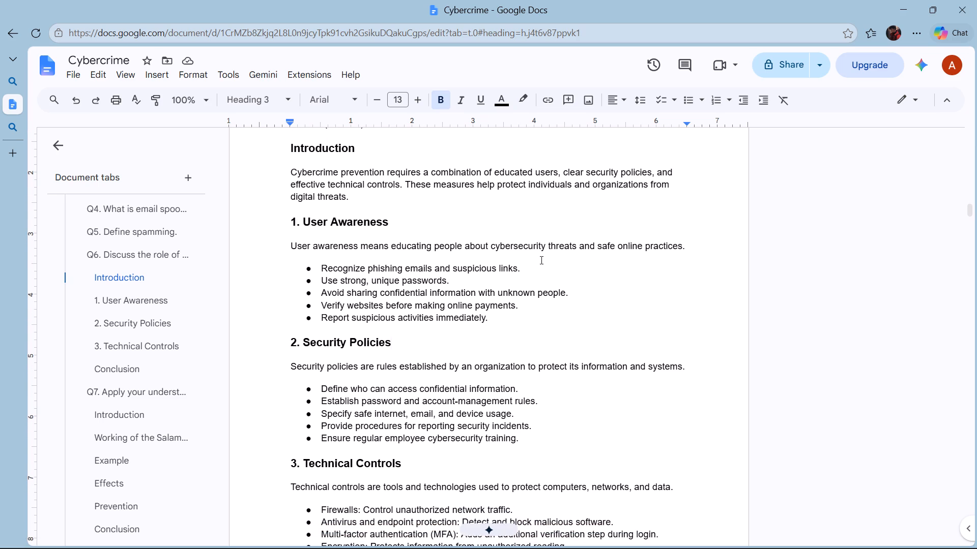
{"action": "scroll", "coordinate": [540, 260], "scroll_direction": "down", "scroll_amount": 1}
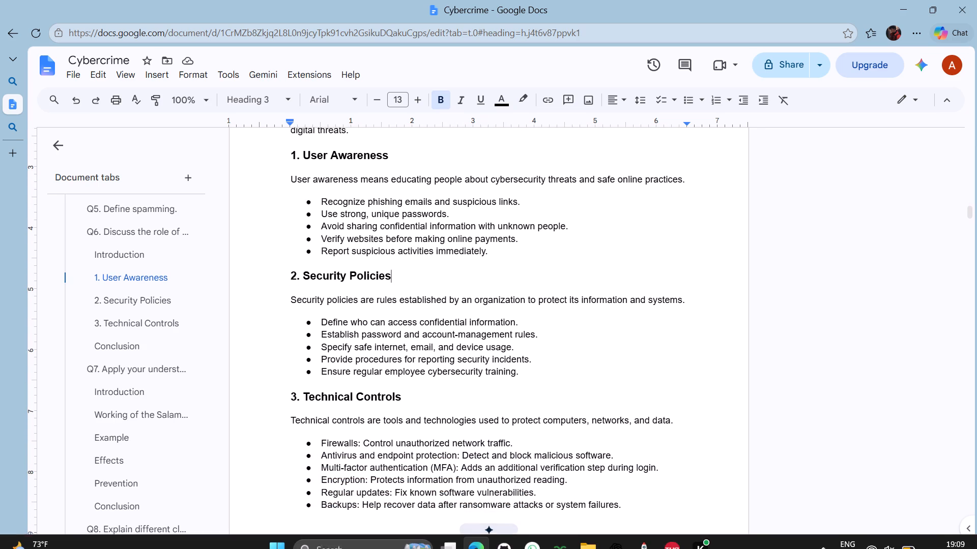
{"action": "scroll", "coordinate": [538, 308], "scroll_direction": "down", "scroll_amount": 1}
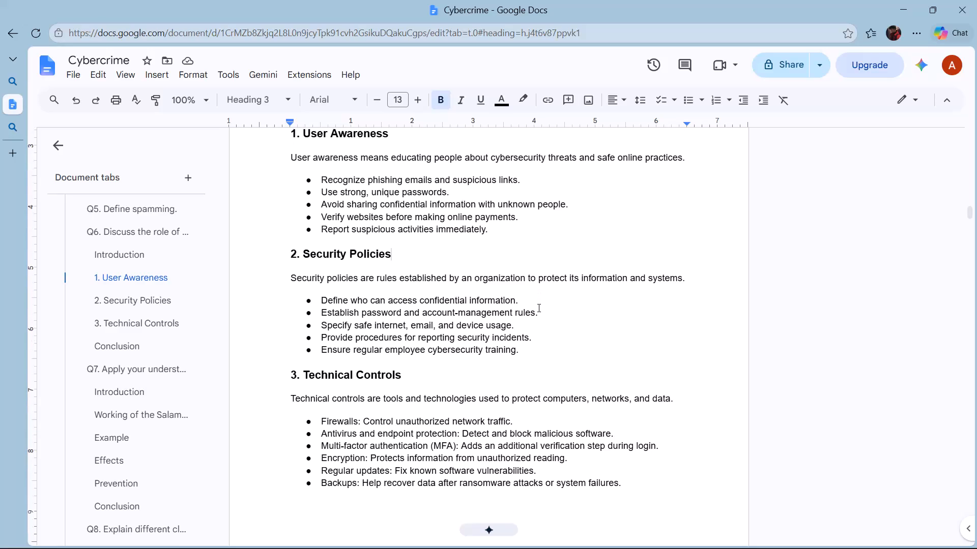
{"action": "scroll", "coordinate": [538, 308], "scroll_direction": "down", "scroll_amount": 1}
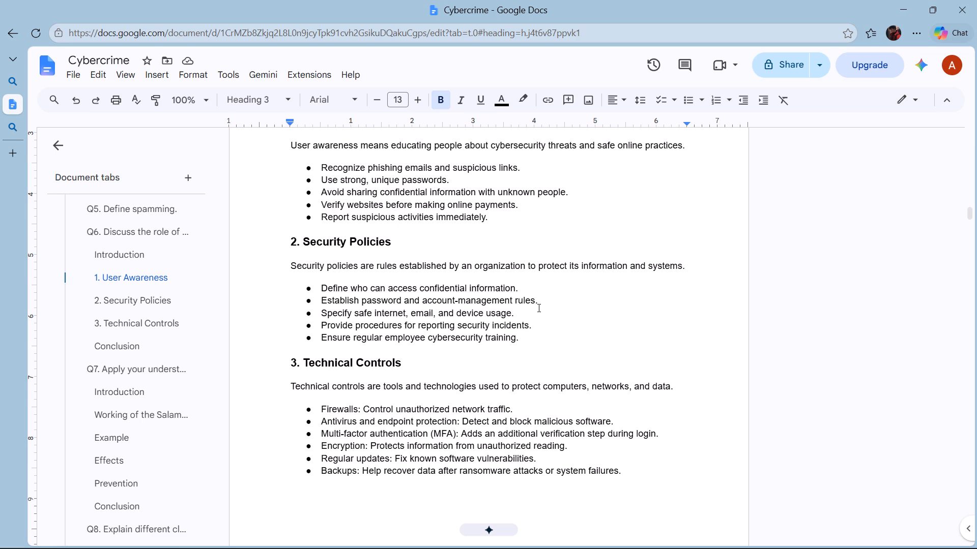
{"action": "scroll", "coordinate": [252, 337], "scroll_direction": "down", "scroll_amount": 1}
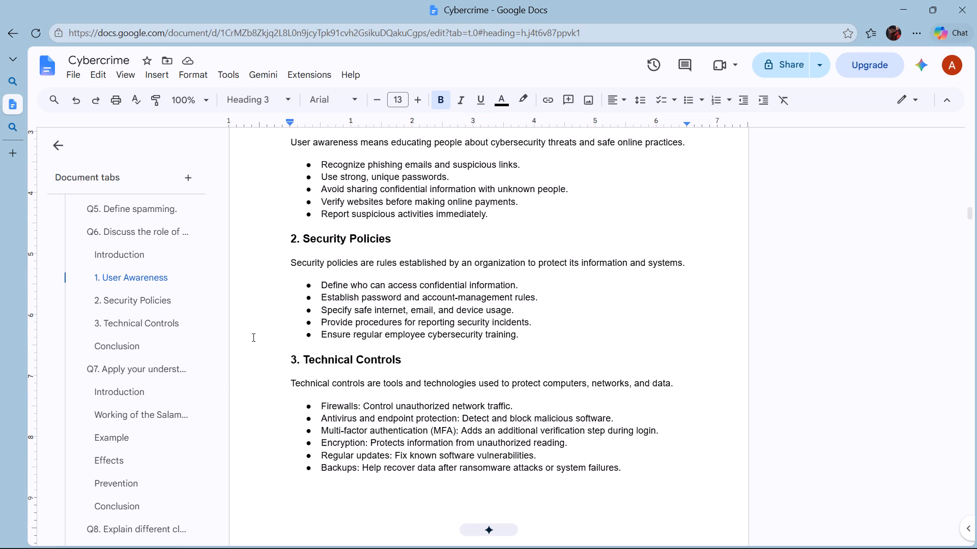
{"action": "scroll", "coordinate": [252, 337], "scroll_direction": "down", "scroll_amount": 4}
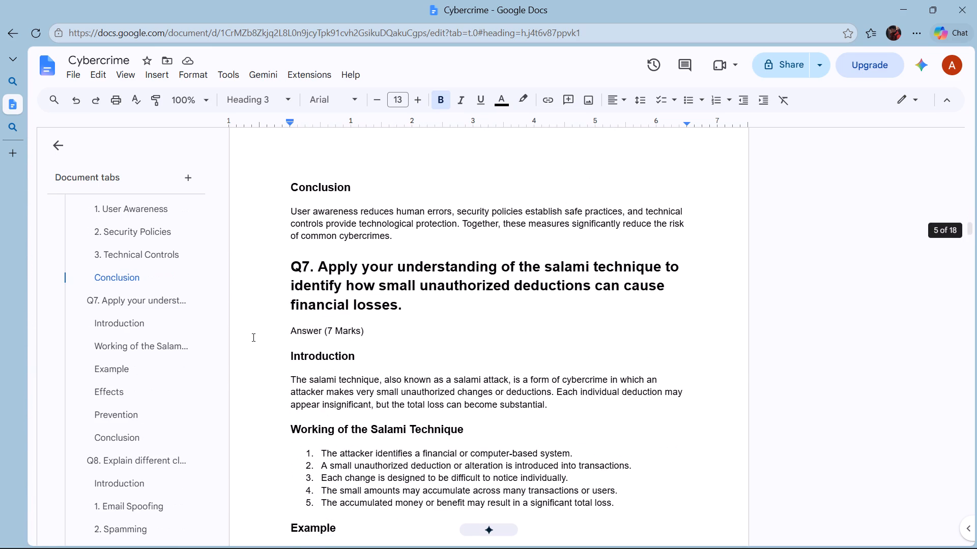
Skim back through the earlier answers to the start of UNIT I, and forward again to the Q7 salami technique question and its Introduction.
{"action": "scroll", "coordinate": [252, 337], "scroll_direction": "up", "scroll_amount": 8}
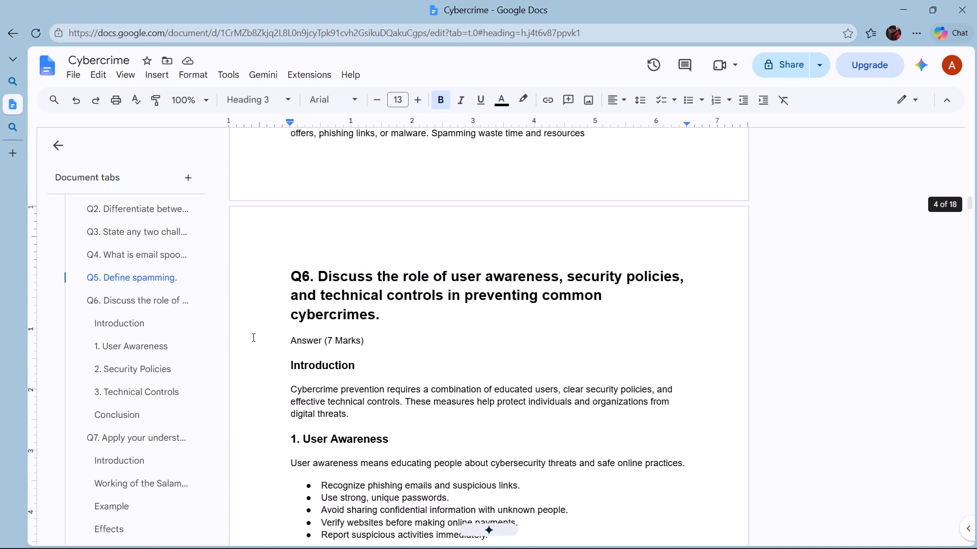
{"action": "scroll", "coordinate": [252, 337], "scroll_direction": "up", "scroll_amount": 9}
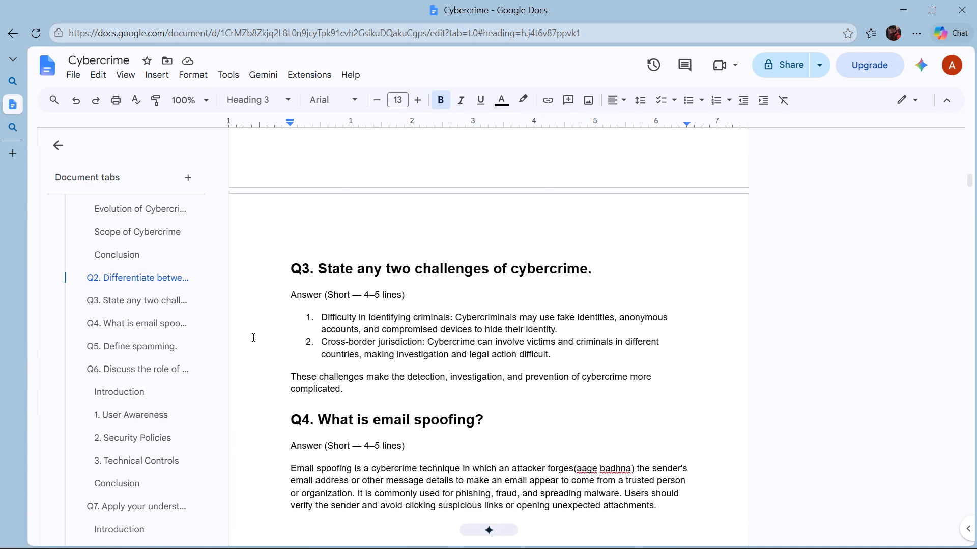
{"action": "scroll", "coordinate": [252, 337], "scroll_direction": "up", "scroll_amount": 11}
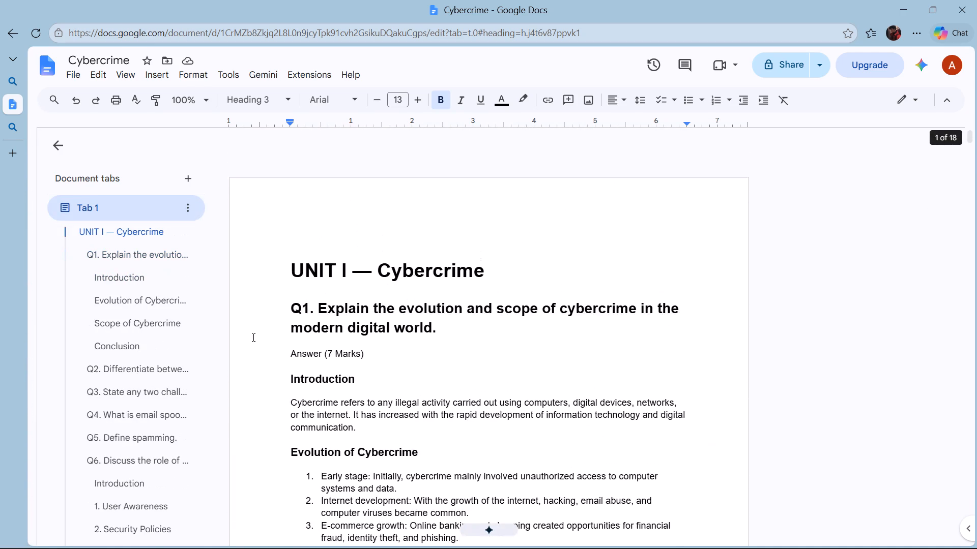
{"action": "scroll", "coordinate": [252, 337], "scroll_direction": "down", "scroll_amount": 9}
{"action": "scroll", "coordinate": [252, 337], "scroll_direction": "down", "scroll_amount": 12}
{"action": "scroll", "coordinate": [252, 337], "scroll_direction": "up", "scroll_amount": 10}
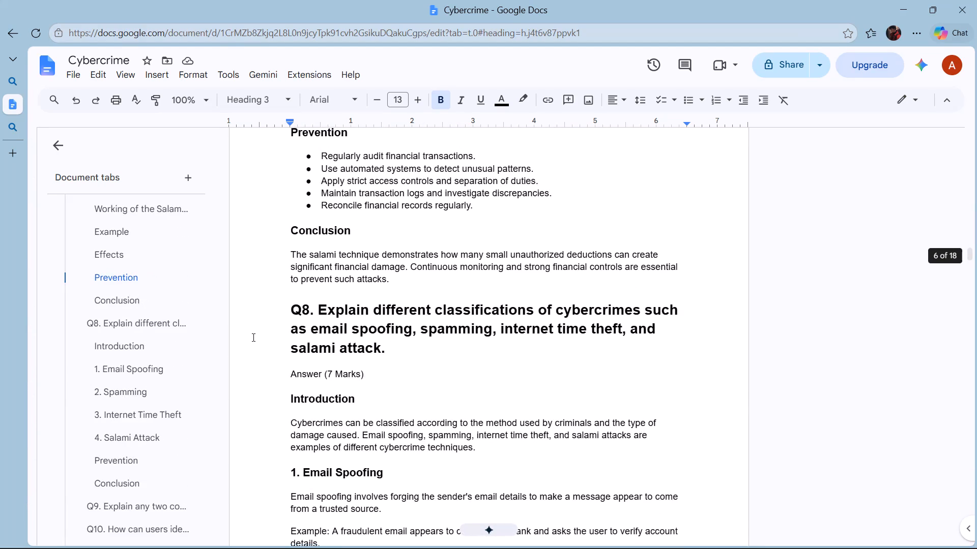
{"action": "scroll", "coordinate": [252, 337], "scroll_direction": "up", "scroll_amount": 4}
{"action": "scroll", "coordinate": [296, 263], "scroll_direction": "up", "scroll_amount": 2}
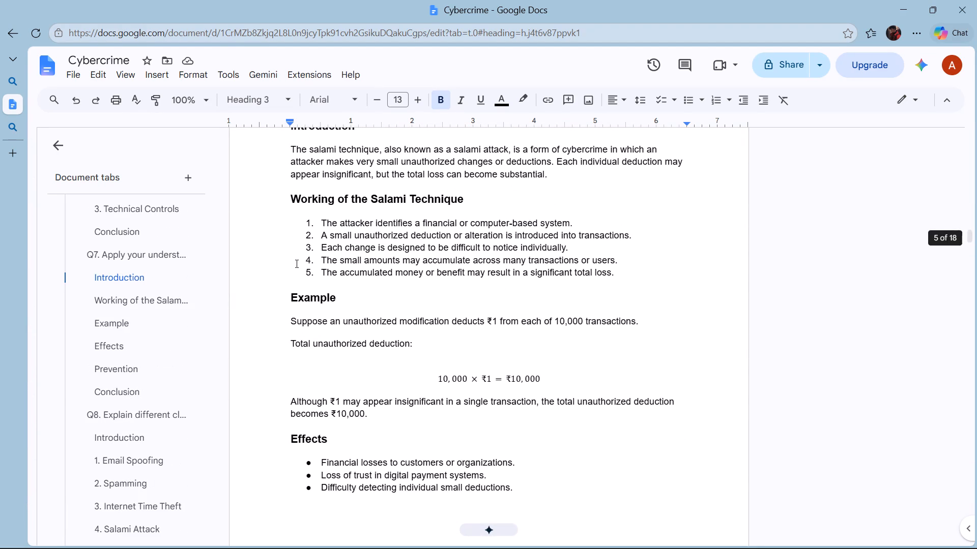
{"action": "scroll", "coordinate": [296, 263], "scroll_direction": "up", "scroll_amount": 3}
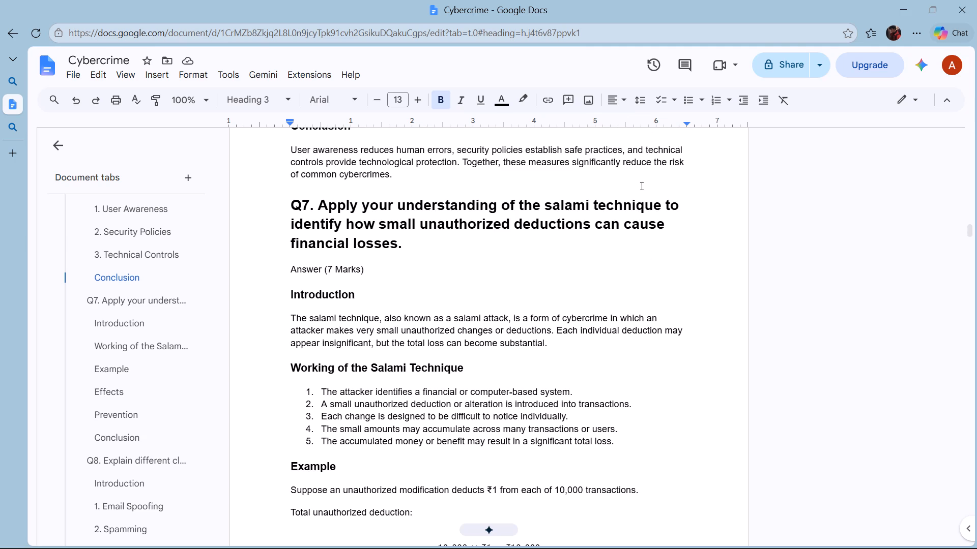
{"action": "scroll", "coordinate": [353, 343], "scroll_direction": "down", "scroll_amount": 1}
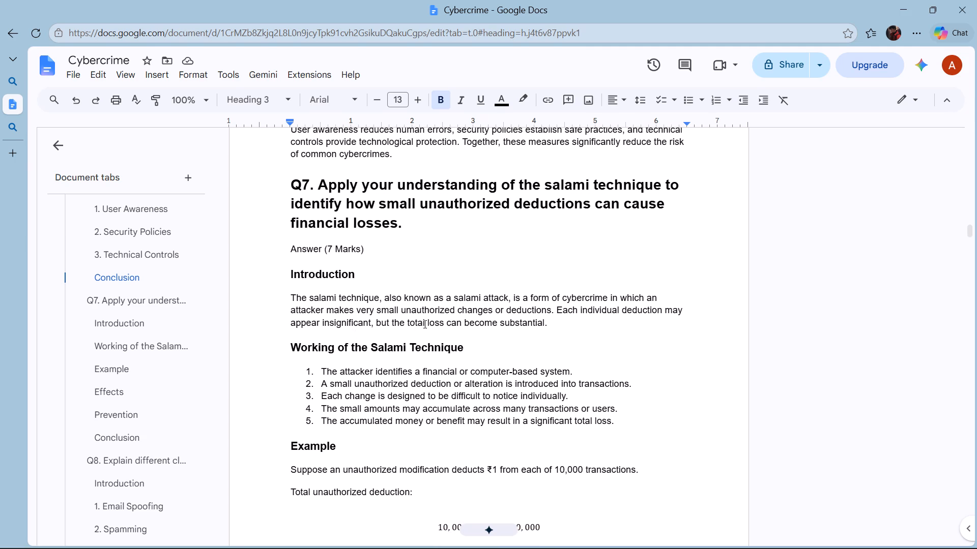
Add a space at the end of the "Working of the Salami Technique" heading in Q7.
{"action": "left_click", "coordinate": [485, 340]}
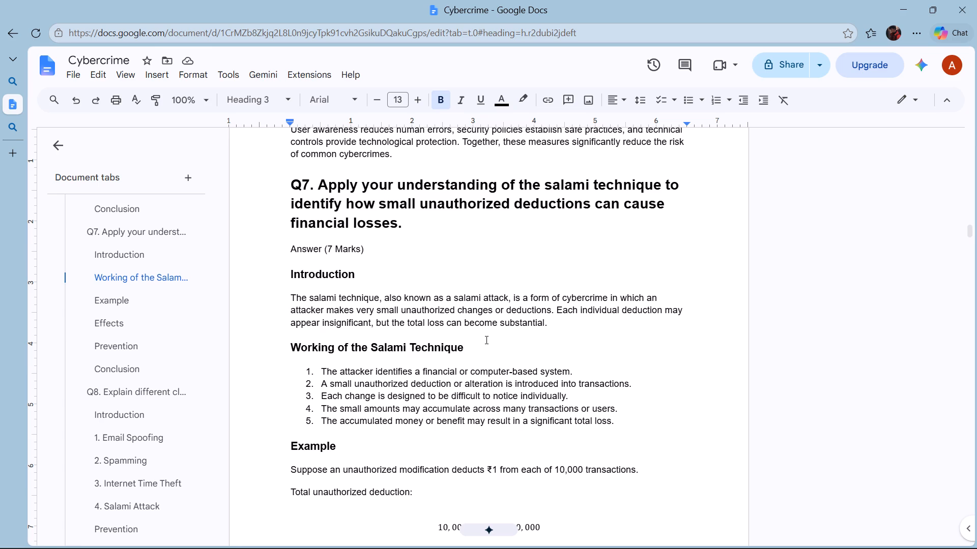
{"action": "key", "text": "space"}
Study the Q7 Introduction's second sentence and the Working of the Salami Technique section, highlighting the sentence and the heading while reading.
{"action": "left_click_drag", "start_coordinate": [556, 308], "coordinate": [591, 318]}
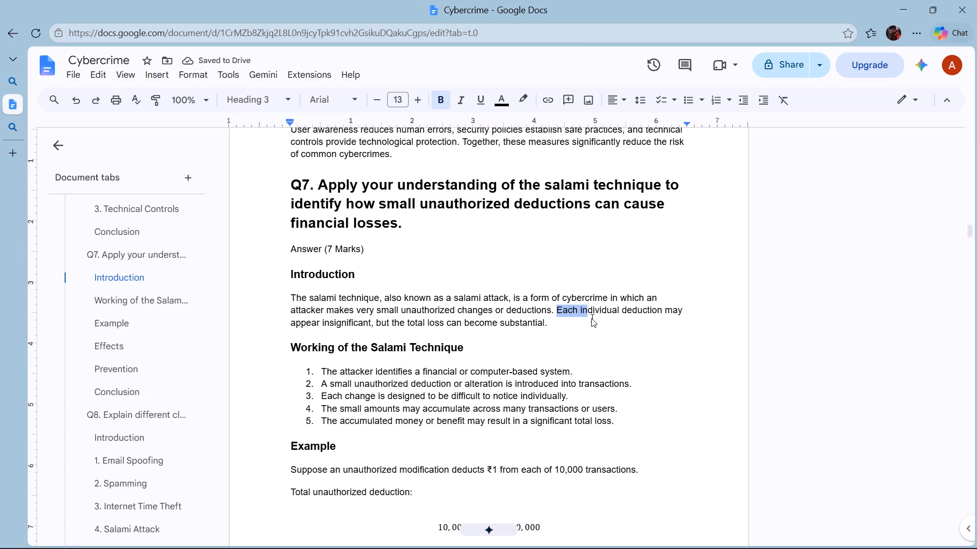
{"action": "left_click_drag", "start_coordinate": [591, 318], "coordinate": [574, 321]}
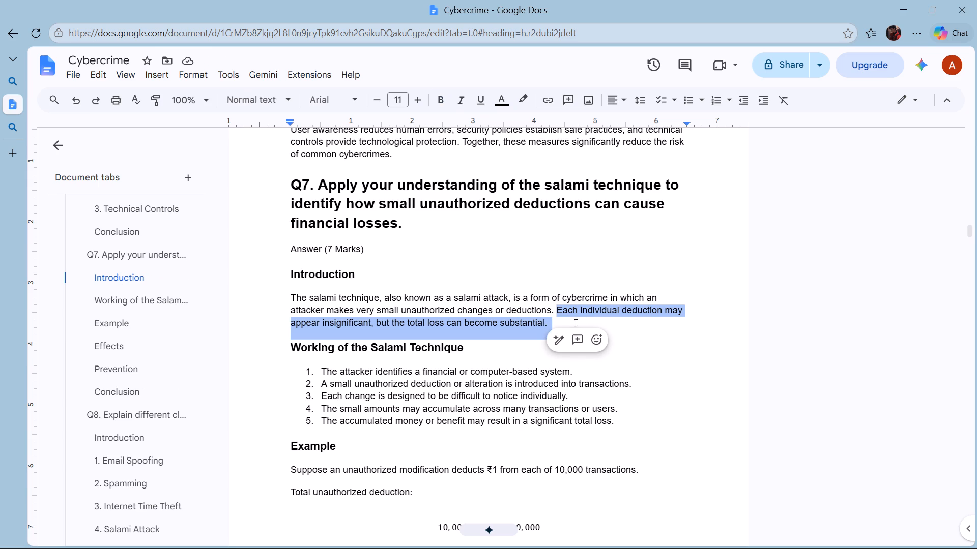
{"action": "left_click", "coordinate": [551, 372]}
{"action": "scroll", "coordinate": [551, 372], "scroll_direction": "down", "scroll_amount": 1}
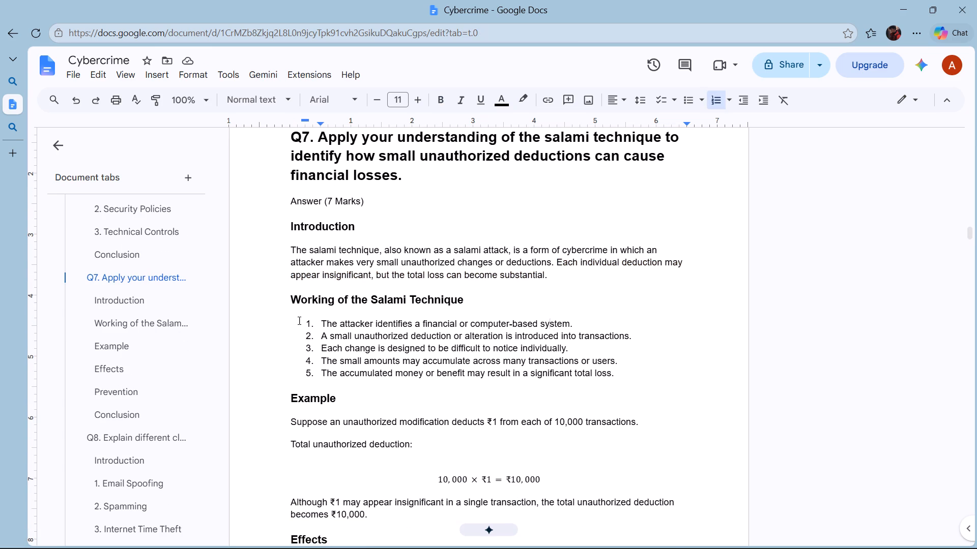
{"action": "left_click_drag", "start_coordinate": [291, 300], "coordinate": [465, 294]}
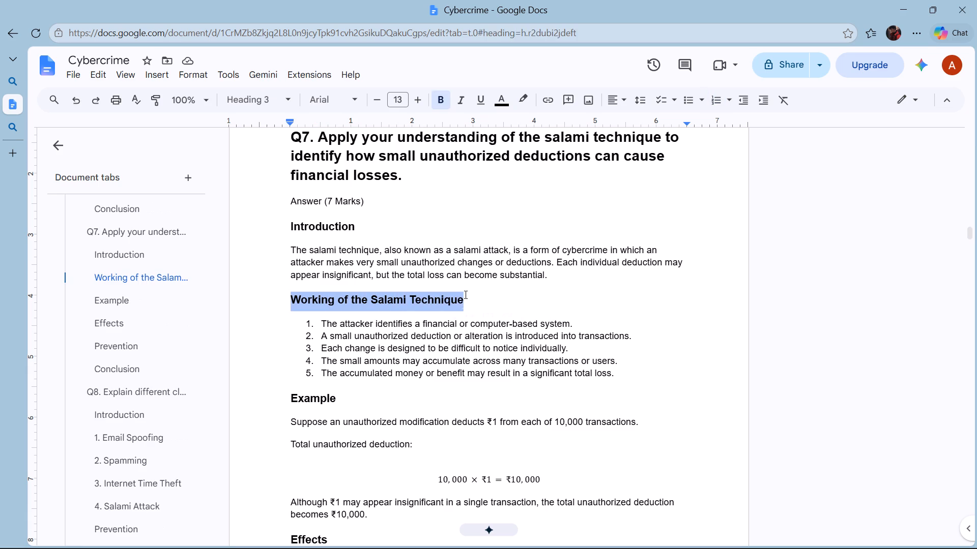
{"action": "left_click", "coordinate": [501, 361]}
{"action": "scroll", "coordinate": [454, 390], "scroll_direction": "down", "scroll_amount": 2}
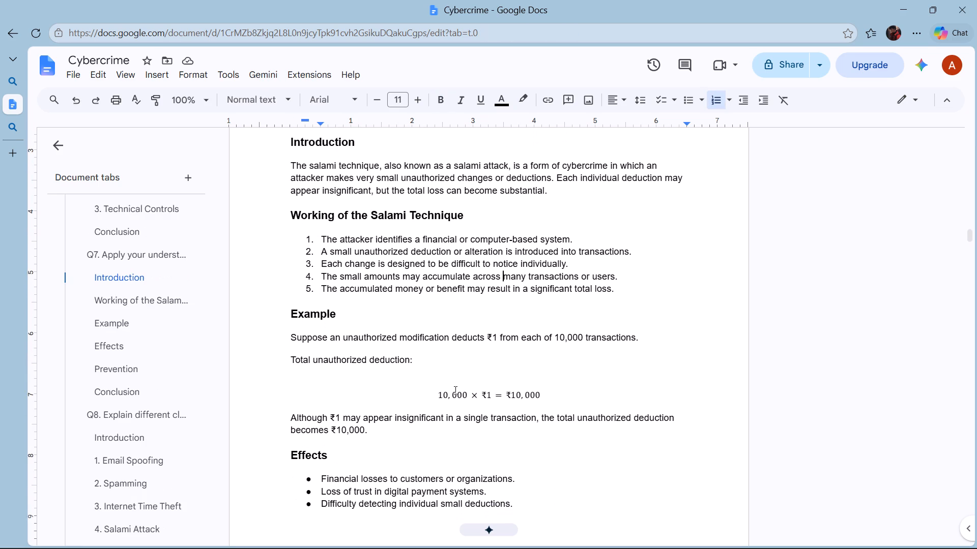
{"action": "scroll", "coordinate": [454, 390], "scroll_direction": "up", "scroll_amount": 1}
{"action": "scroll", "coordinate": [454, 390], "scroll_direction": "down", "scroll_amount": 2}
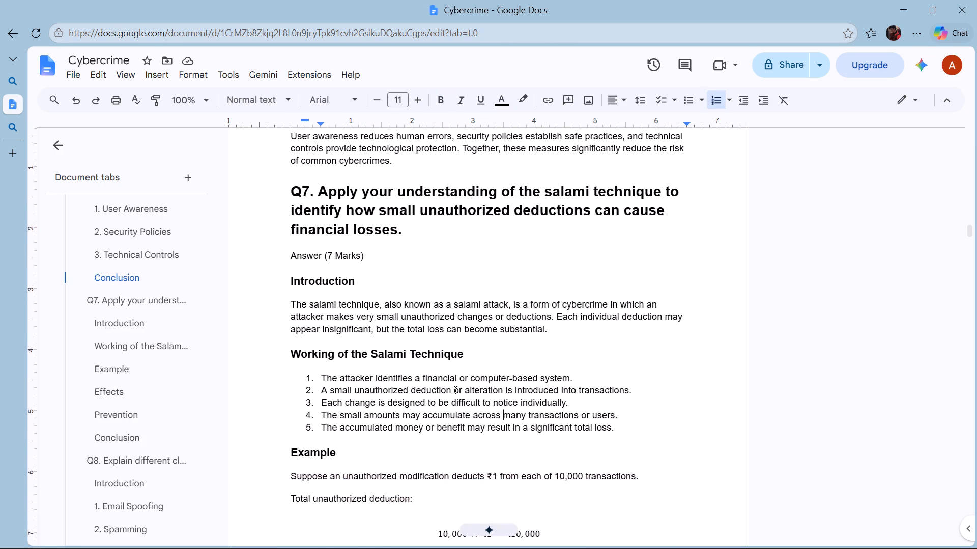
Move on to the Q8 question on classifications of cybercrimes and look over the start of its answer.
{"action": "scroll", "coordinate": [454, 390], "scroll_direction": "down", "scroll_amount": 3}
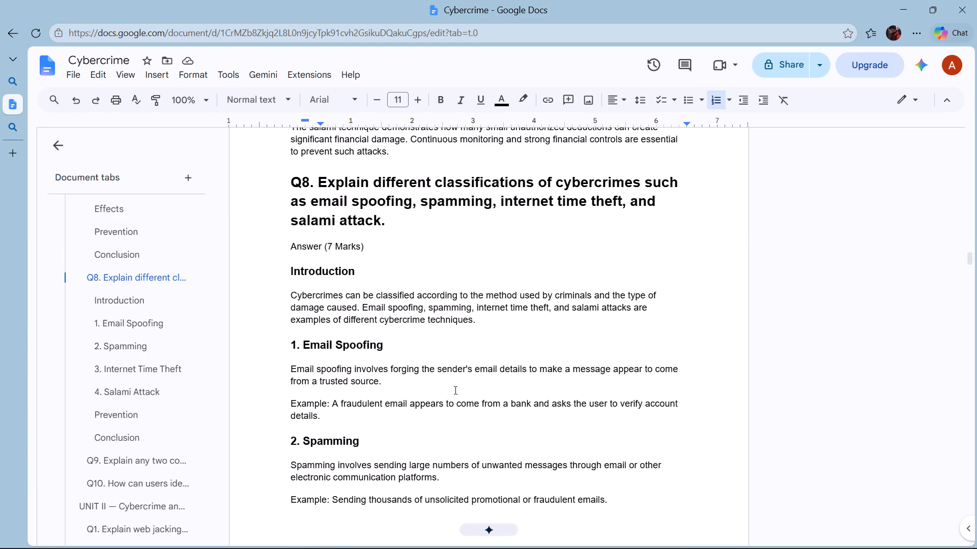
{"action": "scroll", "coordinate": [454, 390], "scroll_direction": "down", "scroll_amount": 2}
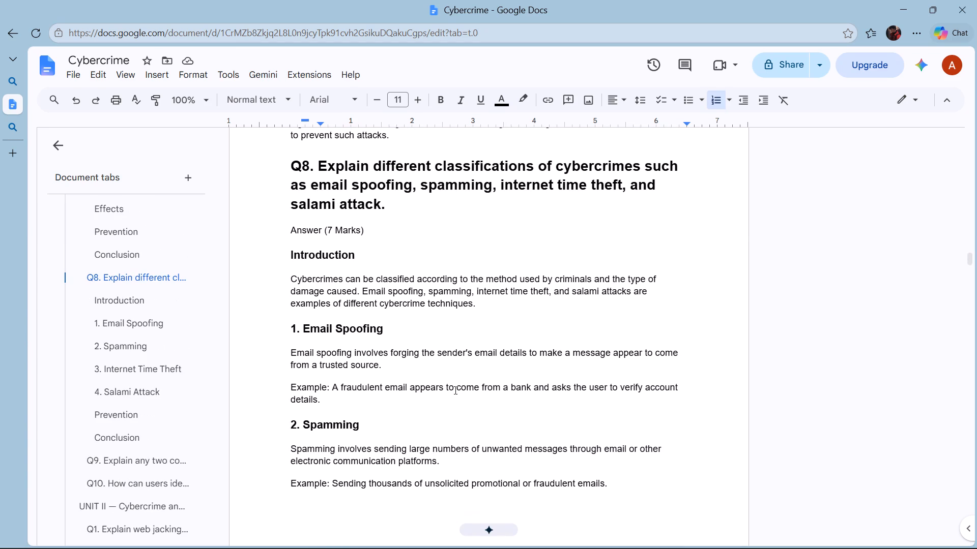
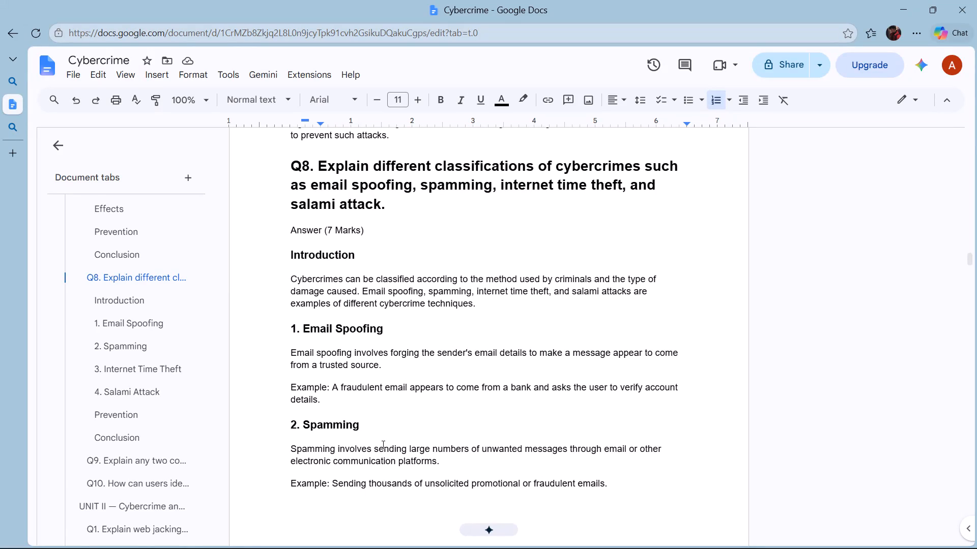
Delete the closing "Other motives include curiosity, recognition, espionage…" paragraph from the Q9 answer, together with its leftover empty line.
{"action": "scroll", "coordinate": [349, 417], "scroll_direction": "down", "scroll_amount": 5}
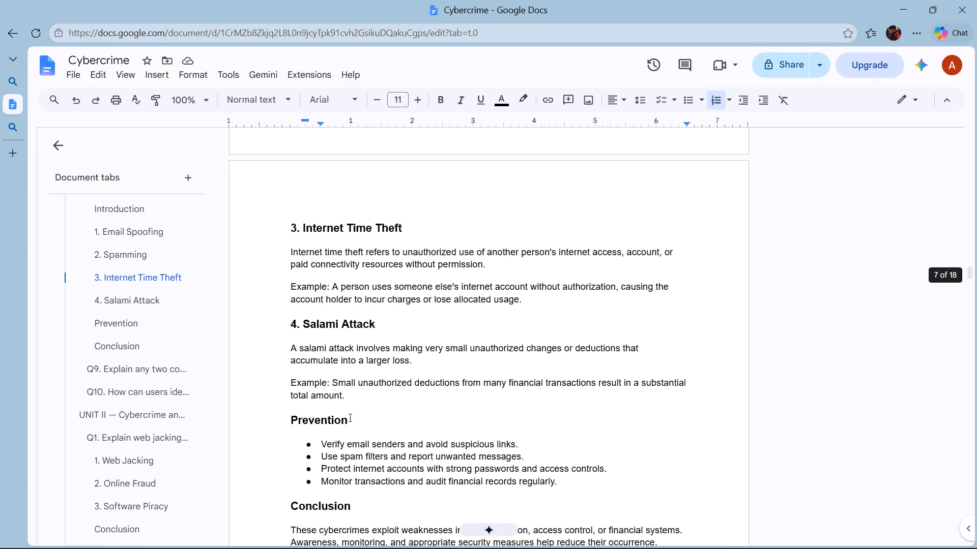
{"action": "scroll", "coordinate": [349, 417], "scroll_direction": "down", "scroll_amount": 6}
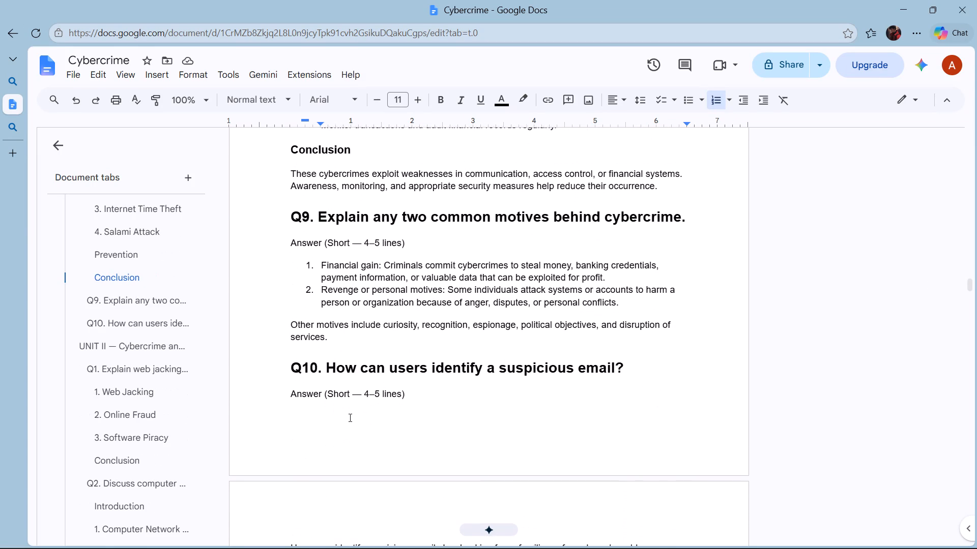
{"action": "scroll", "coordinate": [349, 417], "scroll_direction": "down", "scroll_amount": 1}
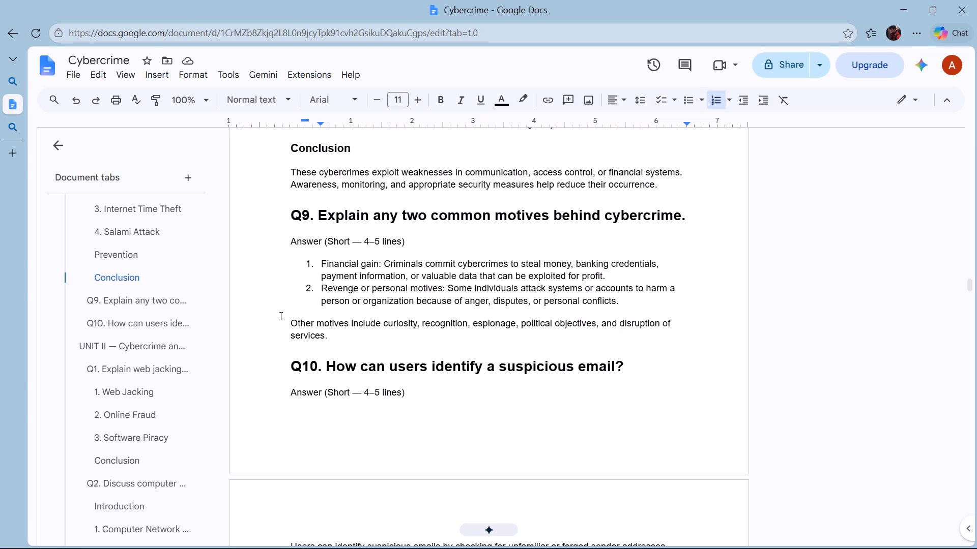
{"action": "left_click_drag", "start_coordinate": [280, 316], "coordinate": [331, 333]}
{"action": "left_click", "coordinate": [331, 333]}
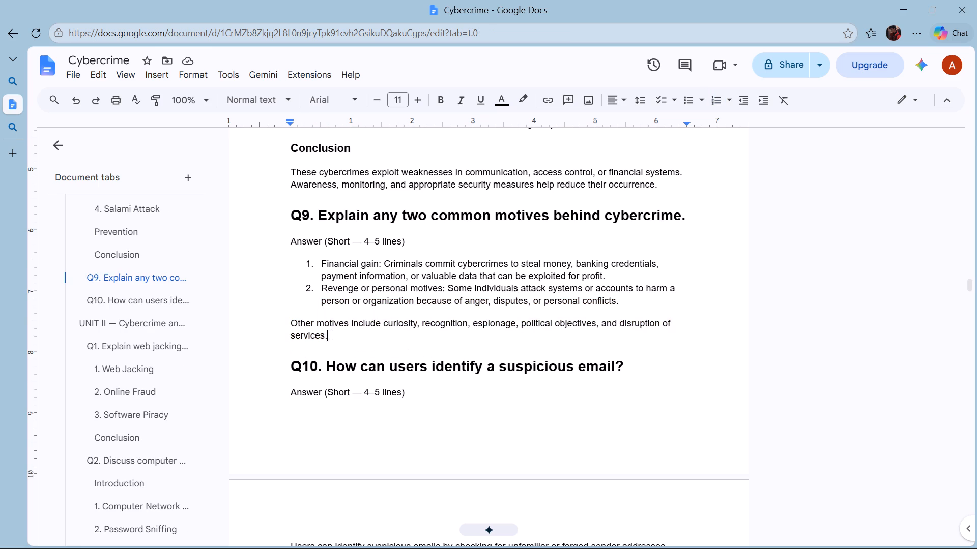
{"action": "left_click_drag", "start_coordinate": [332, 335], "coordinate": [293, 320]}
{"action": "key", "text": "BackSpace"}
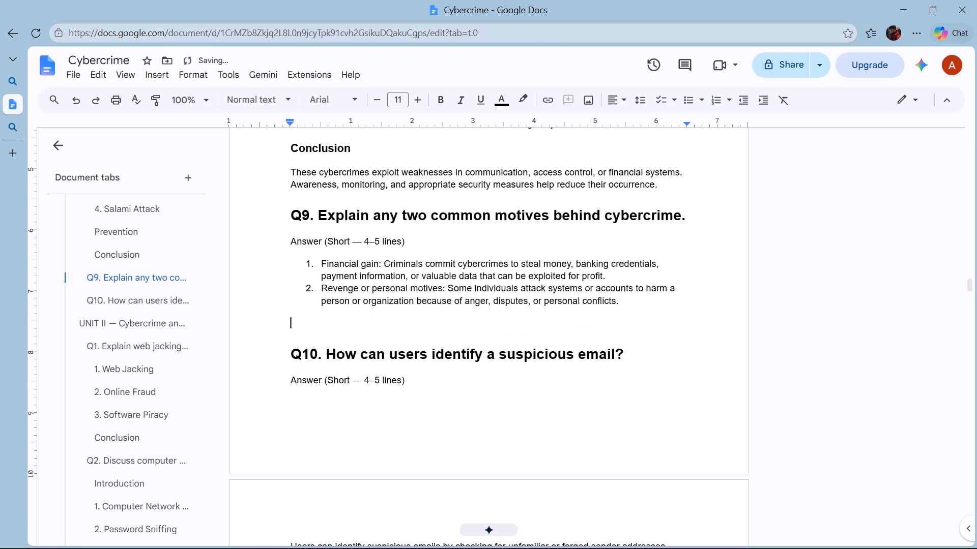
{"action": "key", "text": "BackSpace"}
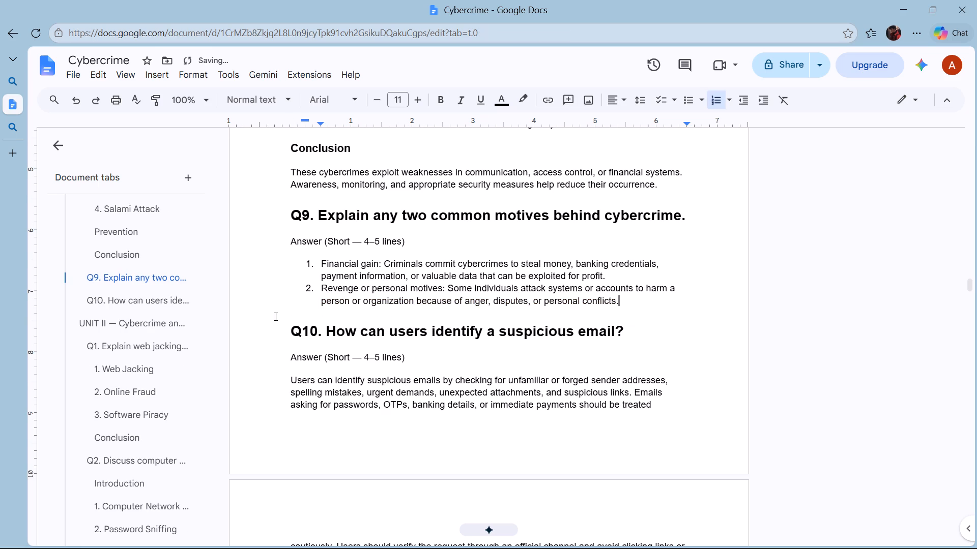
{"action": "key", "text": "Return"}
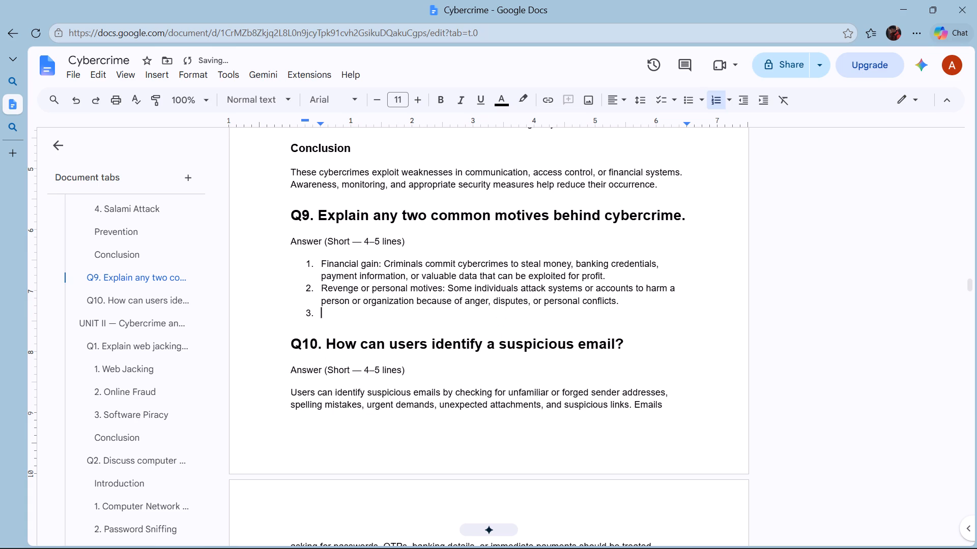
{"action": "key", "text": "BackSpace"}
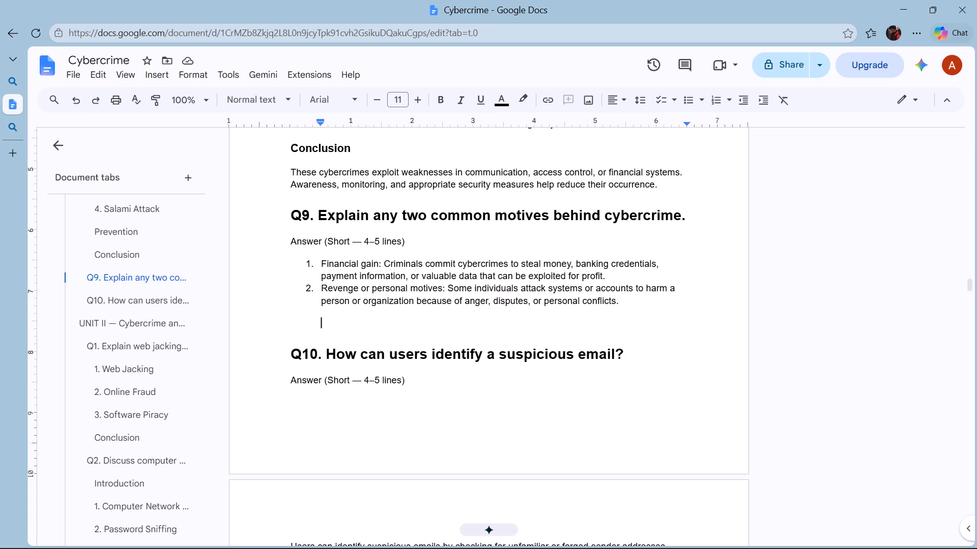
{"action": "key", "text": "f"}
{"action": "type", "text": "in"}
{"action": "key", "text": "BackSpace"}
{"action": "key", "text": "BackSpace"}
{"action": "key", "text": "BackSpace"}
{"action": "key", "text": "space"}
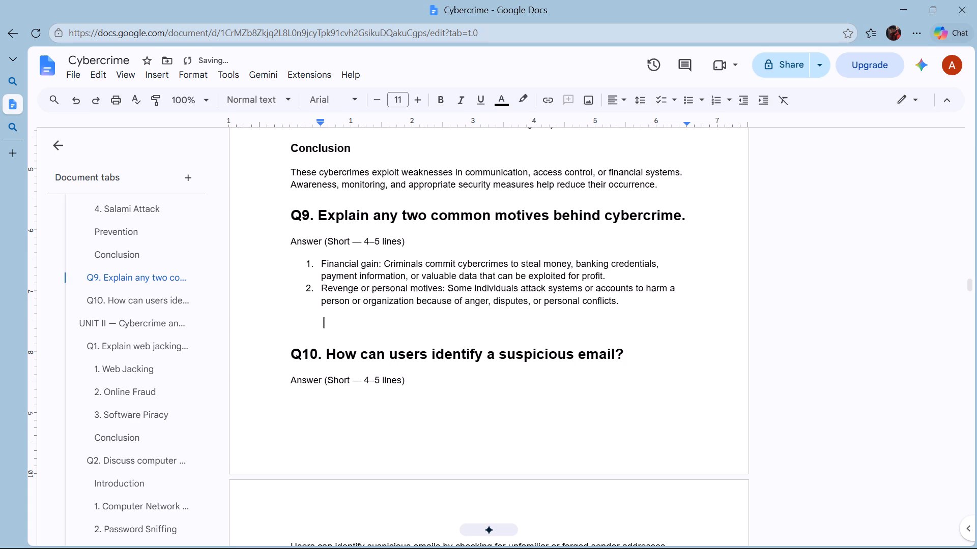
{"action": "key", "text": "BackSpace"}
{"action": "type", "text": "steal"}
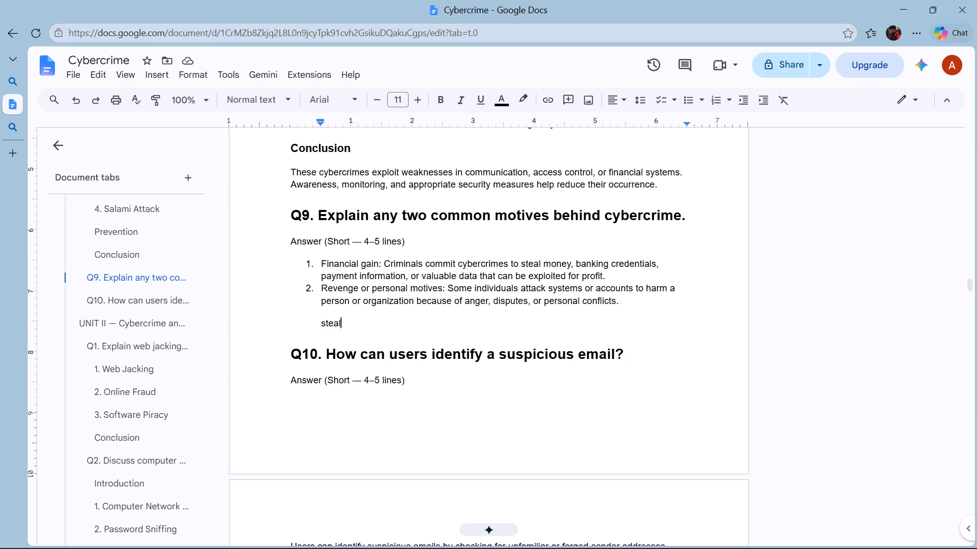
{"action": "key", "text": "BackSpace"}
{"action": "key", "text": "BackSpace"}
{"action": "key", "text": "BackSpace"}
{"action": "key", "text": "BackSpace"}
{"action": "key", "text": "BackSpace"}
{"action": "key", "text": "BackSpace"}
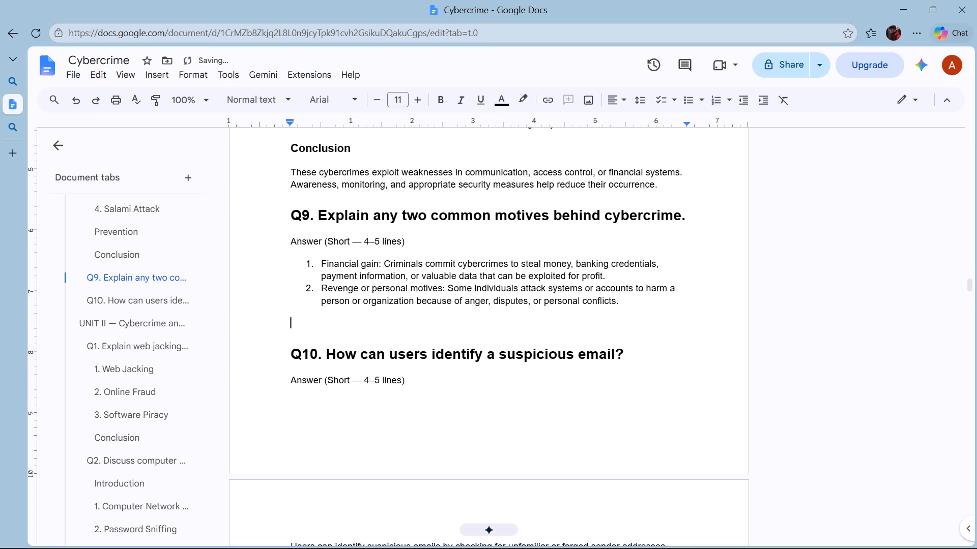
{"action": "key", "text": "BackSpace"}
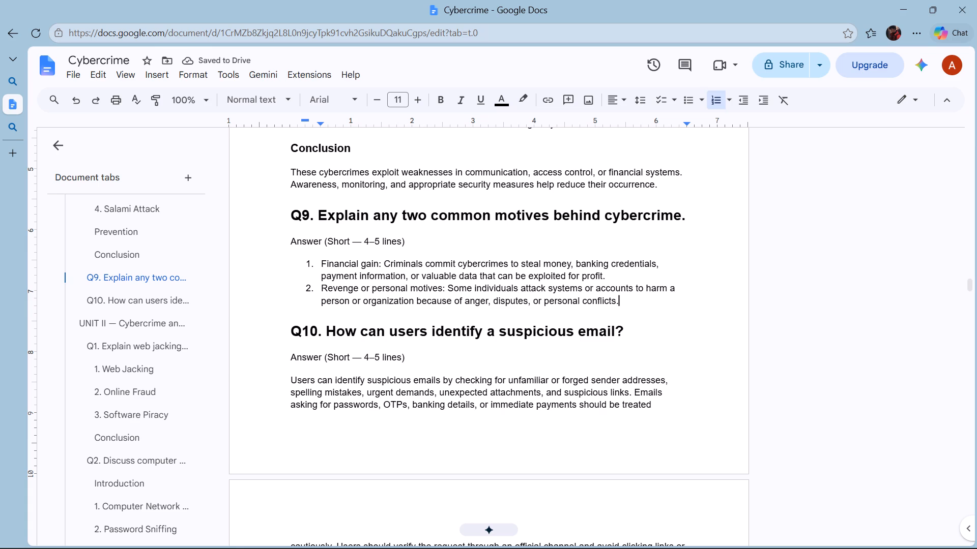
Look over the Q10 answer on identifying a suspicious email, down to the start of UNIT II.
{"action": "scroll", "coordinate": [227, 420], "scroll_direction": "down", "scroll_amount": 2}
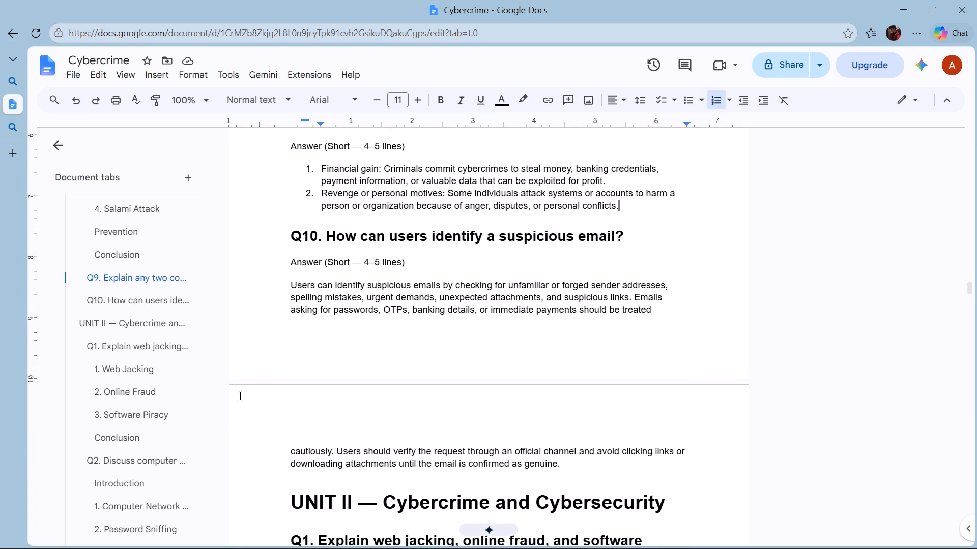
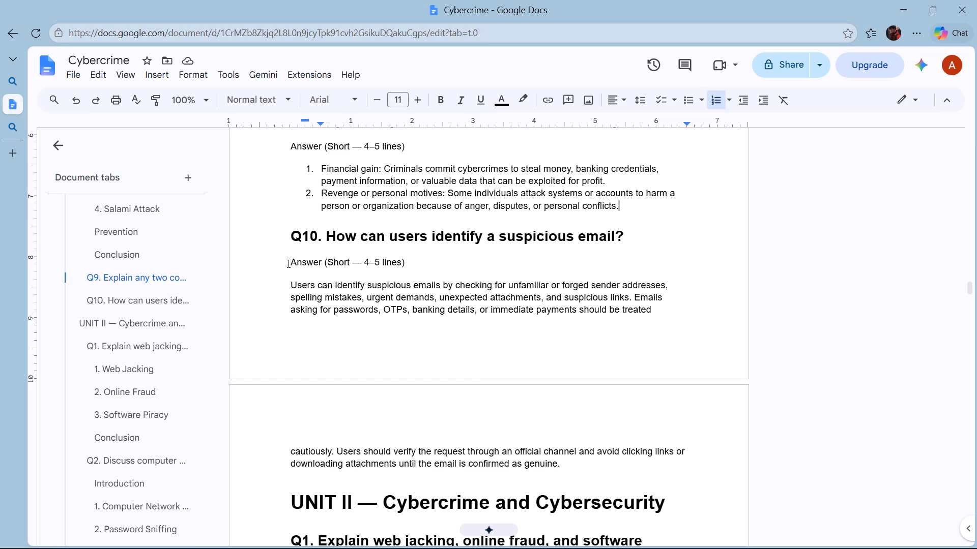
Place the text cursor at the start of the Q10 answer paragraph, just before "Users can identify suspicious emails".
{"action": "left_click_drag", "start_coordinate": [291, 279], "coordinate": [411, 301]}
{"action": "left_click", "coordinate": [438, 302]}
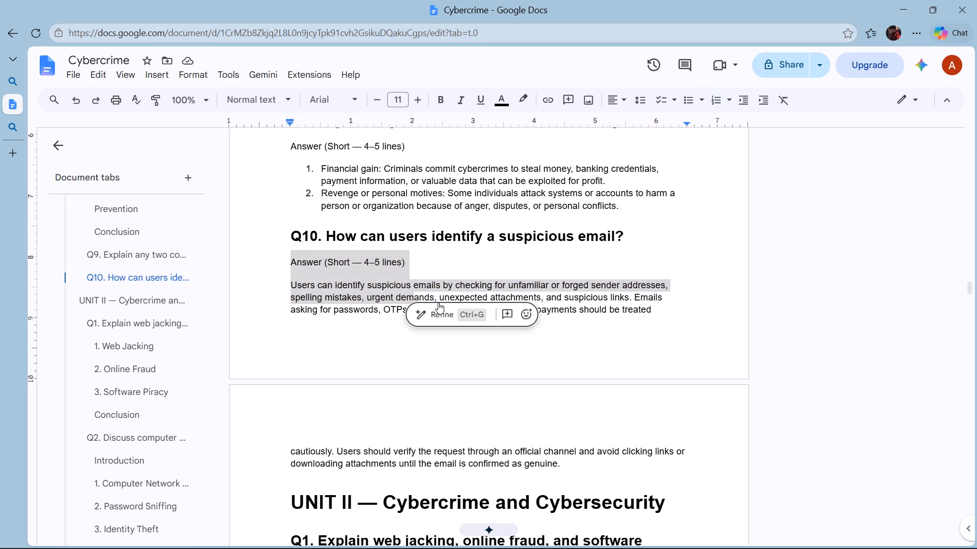
{"action": "left_click", "coordinate": [335, 284]}
{"action": "left_click", "coordinate": [291, 281]}
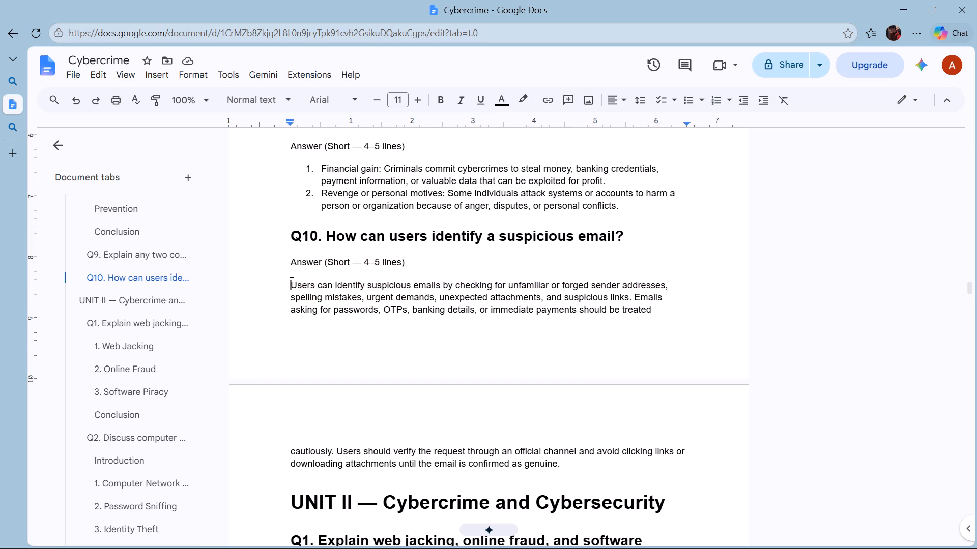
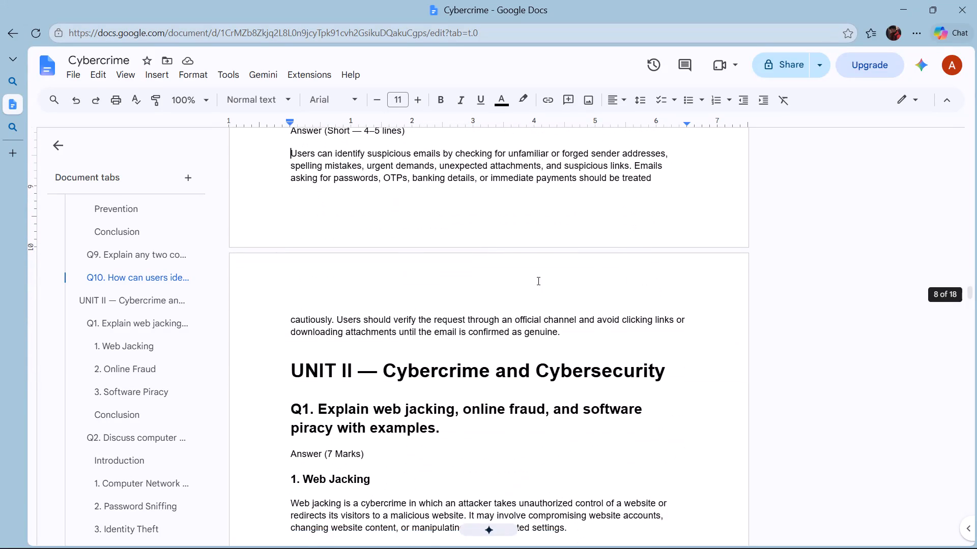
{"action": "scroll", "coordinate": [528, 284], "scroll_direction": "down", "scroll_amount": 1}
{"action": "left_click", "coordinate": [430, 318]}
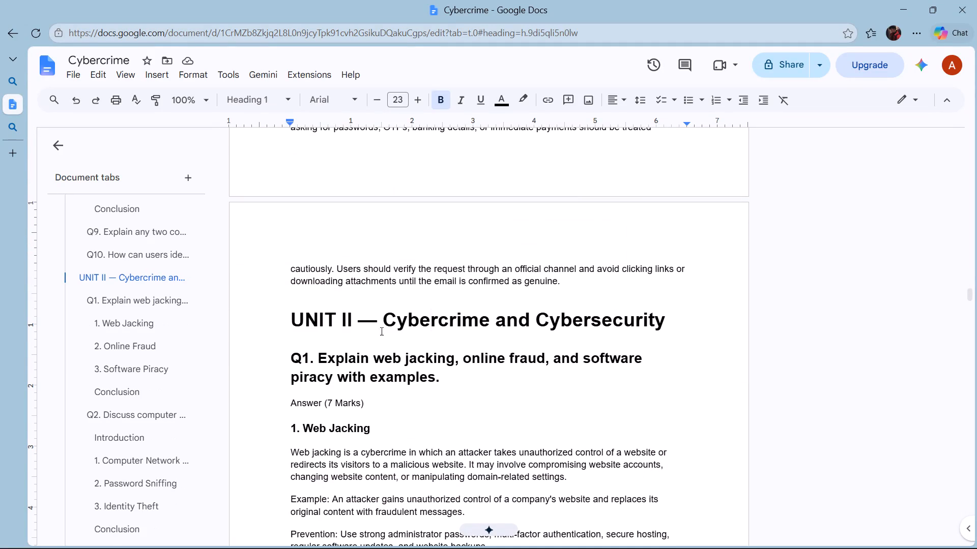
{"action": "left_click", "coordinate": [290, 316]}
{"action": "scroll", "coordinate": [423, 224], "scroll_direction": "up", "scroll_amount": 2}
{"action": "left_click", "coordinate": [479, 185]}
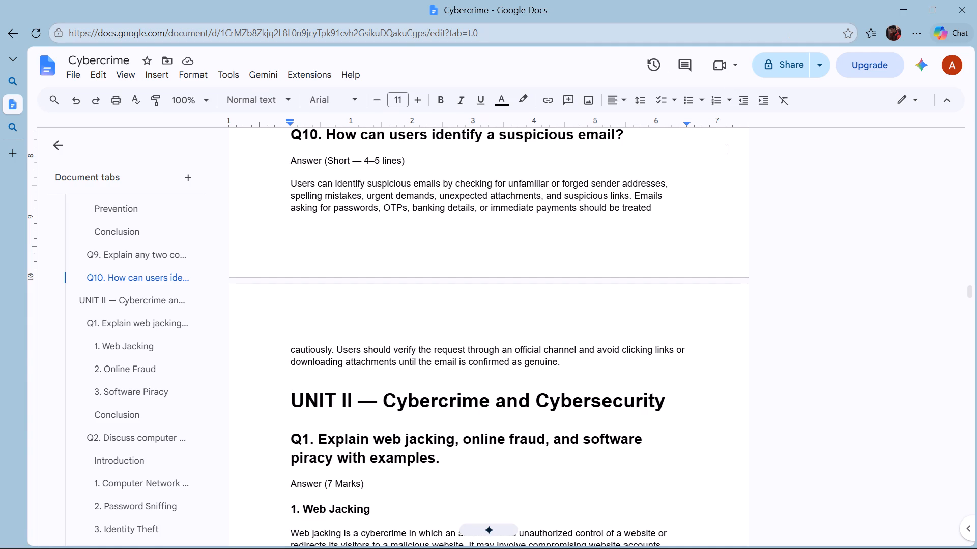
Hide the document's title and menu header to enlarge the reading area.
{"action": "left_click", "coordinate": [941, 106]}
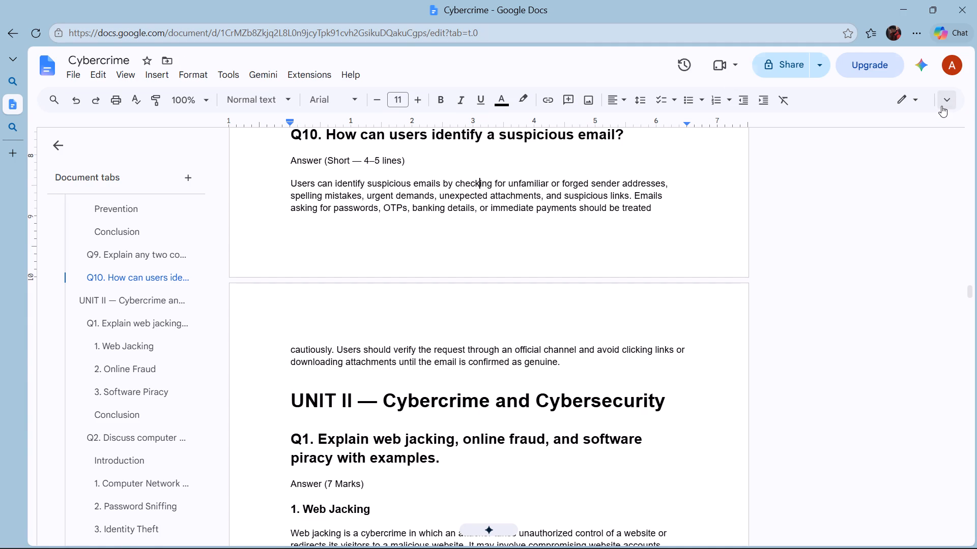
Reread the full Q10 suspicious email answer across the page break, highlighting it from end to start.
{"action": "scroll", "coordinate": [754, 227], "scroll_direction": "left", "scroll_amount": 1}
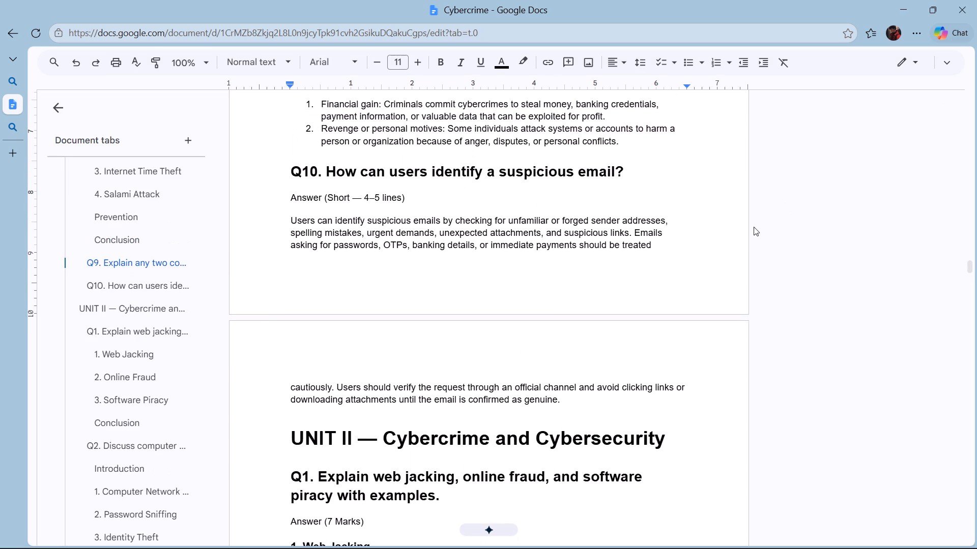
{"action": "scroll", "coordinate": [754, 227], "scroll_direction": "left", "scroll_amount": 1}
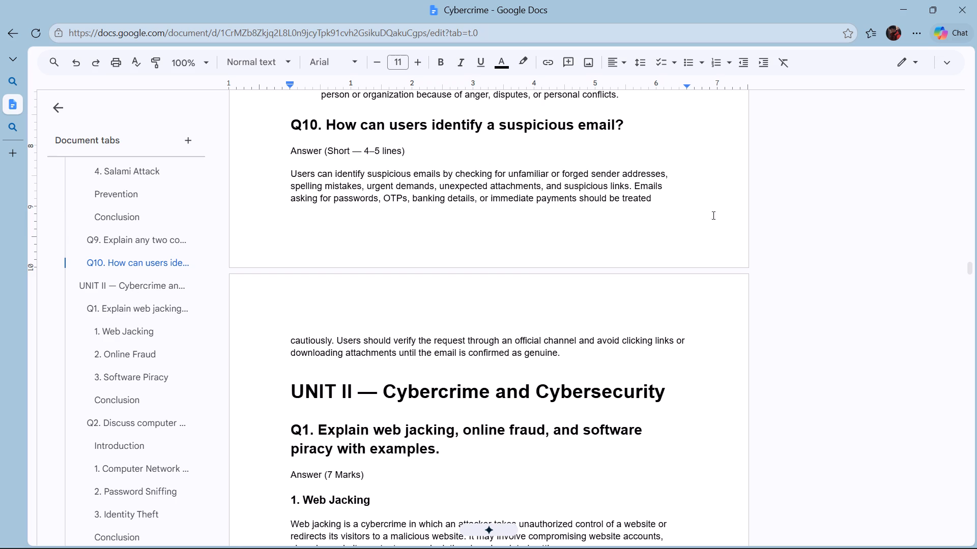
{"action": "left_click", "coordinate": [669, 221]}
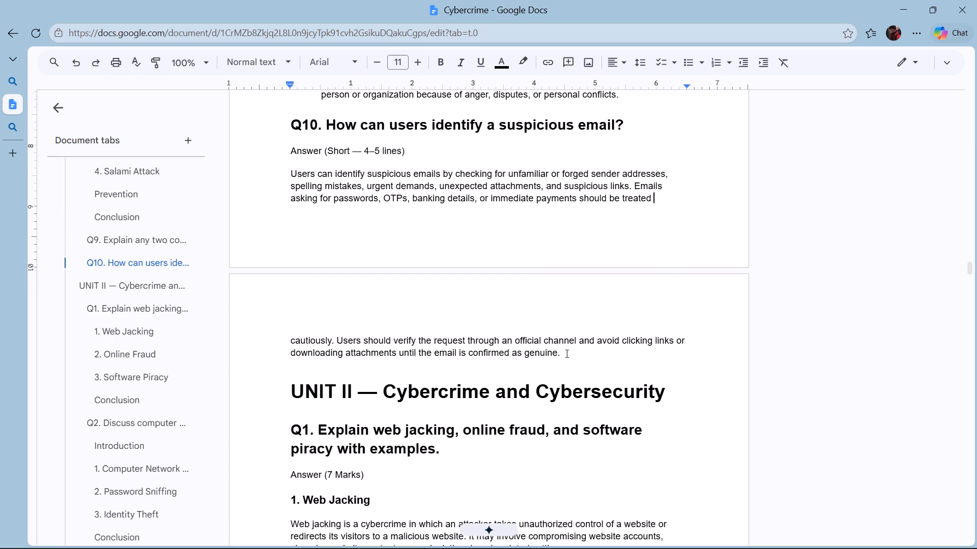
{"action": "left_click", "coordinate": [557, 351]}
{"action": "left_click_drag", "start_coordinate": [557, 351], "coordinate": [298, 179]}
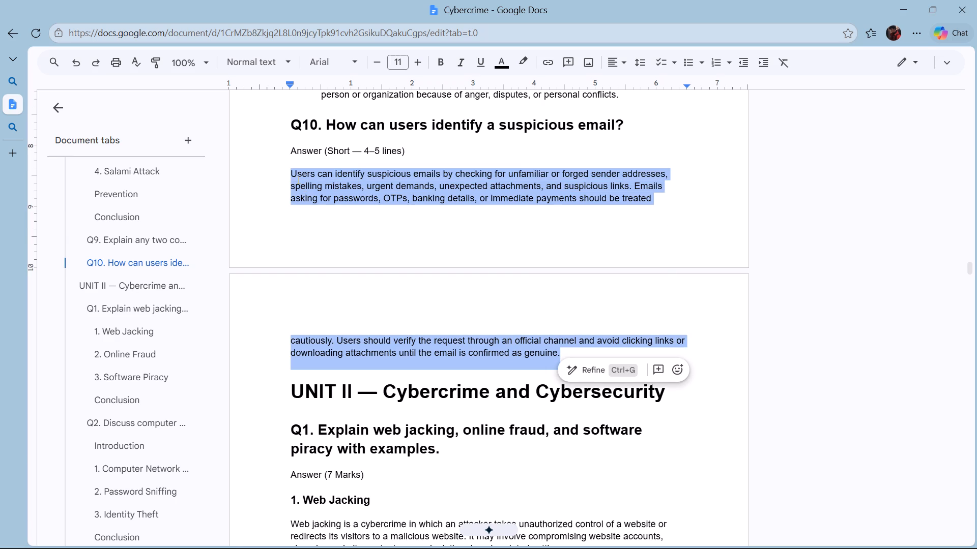
{"action": "left_click_drag", "start_coordinate": [298, 179], "coordinate": [297, 176]}
{"action": "left_click", "coordinate": [435, 258]}
Read the Web Jacking definition under Unit II Q1, following the text through its first two sentences.
{"action": "scroll", "coordinate": [435, 258], "scroll_direction": "down", "scroll_amount": 2}
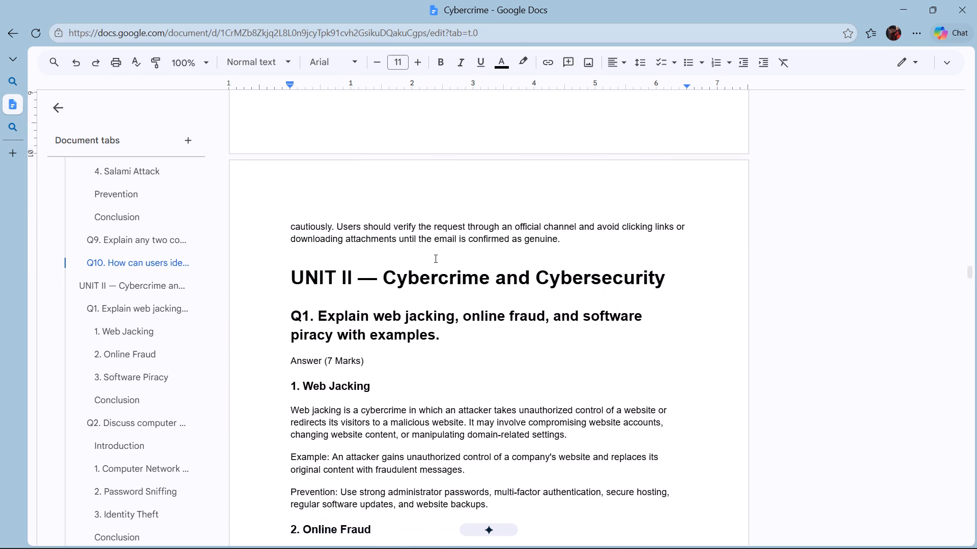
{"action": "scroll", "coordinate": [435, 258], "scroll_direction": "down", "scroll_amount": 3}
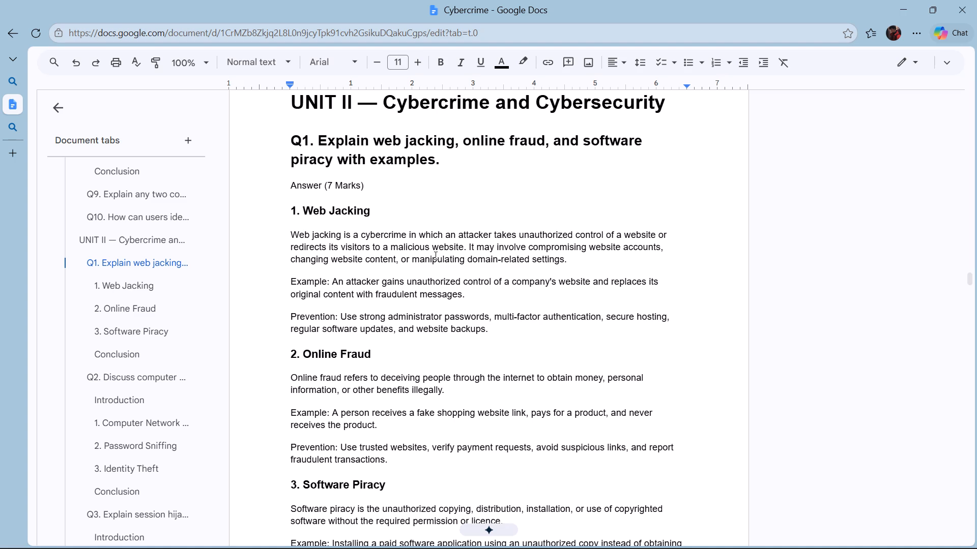
{"action": "left_click", "coordinate": [361, 252]}
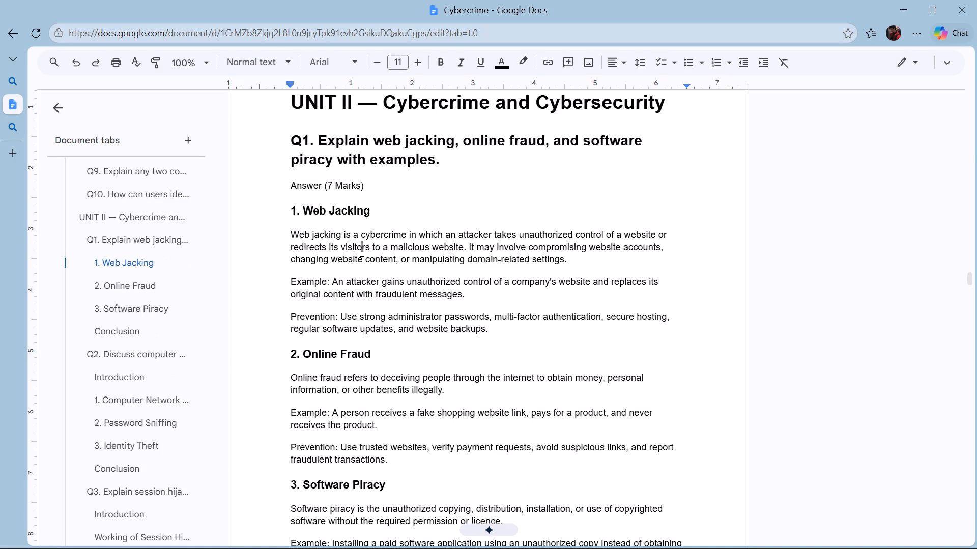
{"action": "left_click", "coordinate": [420, 240]}
{"action": "left_click", "coordinate": [564, 240]}
{"action": "left_click", "coordinate": [600, 244]}
{"action": "left_click", "coordinate": [607, 236]}
{"action": "left_click_drag", "start_coordinate": [669, 238], "coordinate": [413, 239]}
{"action": "left_click", "coordinate": [338, 236]}
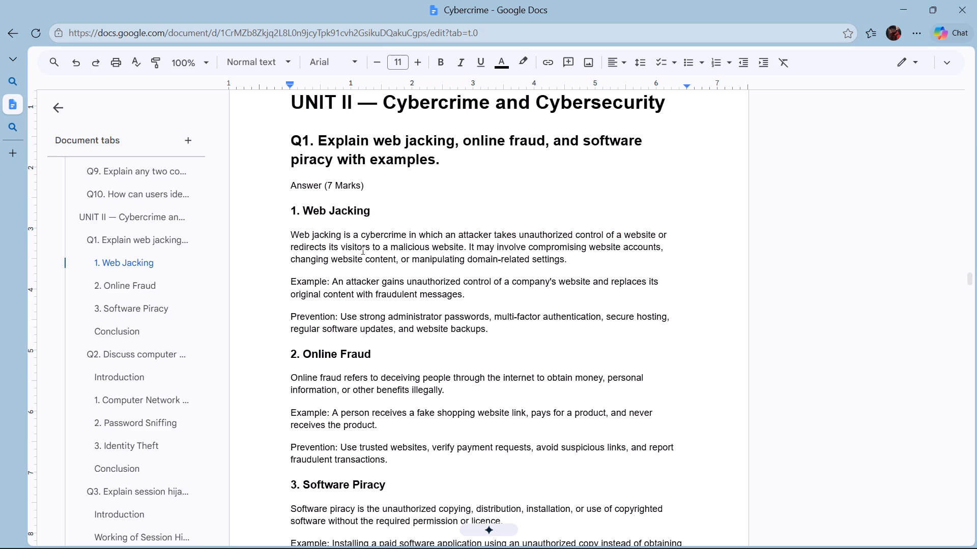
{"action": "left_click", "coordinate": [362, 250]}
{"action": "left_click", "coordinate": [437, 247]}
{"action": "left_click", "coordinate": [496, 249]}
{"action": "left_click", "coordinate": [304, 232]}
{"action": "left_click_drag", "start_coordinate": [331, 233], "coordinate": [356, 237]}
{"action": "left_click", "coordinate": [356, 237]}
Study the opening sentence of the Web Jacking definition by highlighting it phrase by phrase from "Web jacking is a cybercrime".
{"action": "left_click_drag", "start_coordinate": [284, 233], "coordinate": [423, 238]}
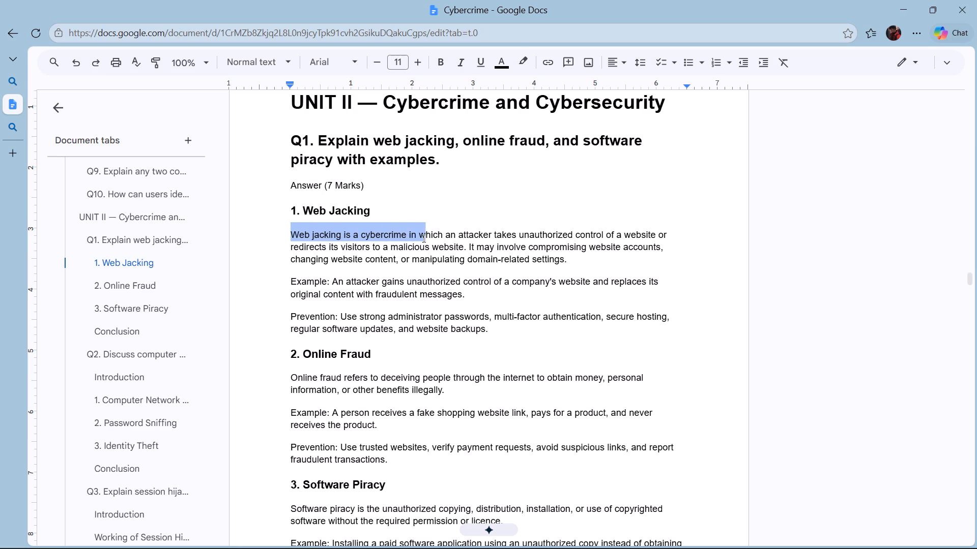
{"action": "left_click_drag", "start_coordinate": [423, 238], "coordinate": [617, 230]}
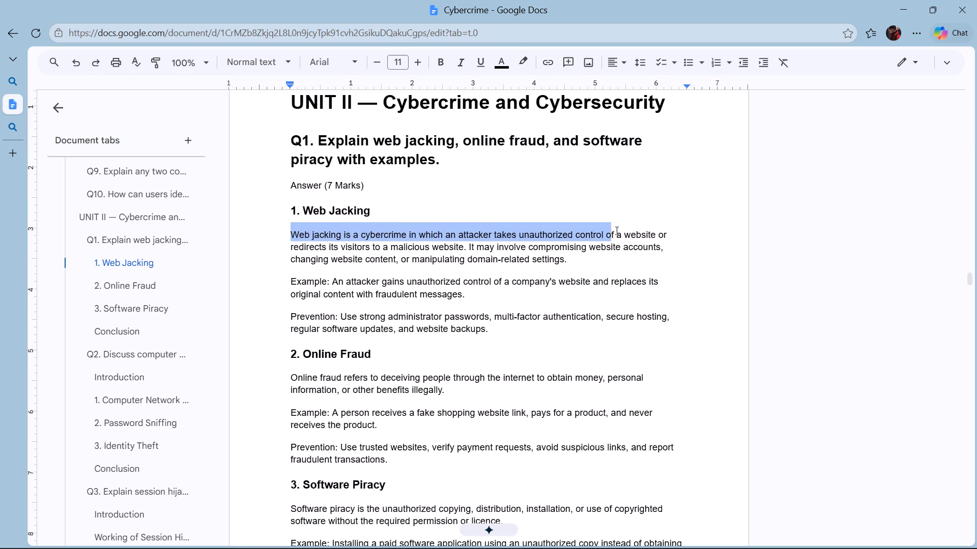
{"action": "left_click_drag", "start_coordinate": [617, 230], "coordinate": [570, 230]}
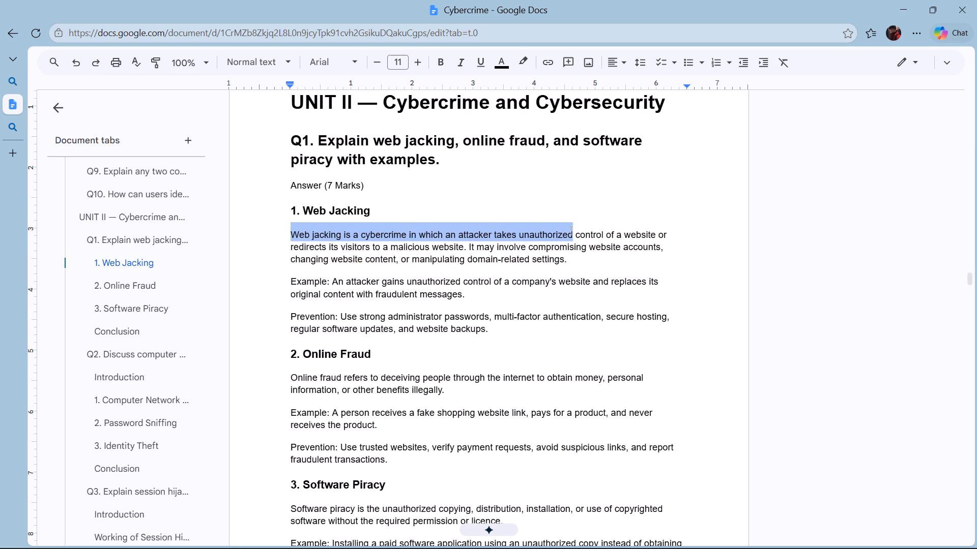
{"action": "left_click_drag", "start_coordinate": [570, 230], "coordinate": [520, 243]}
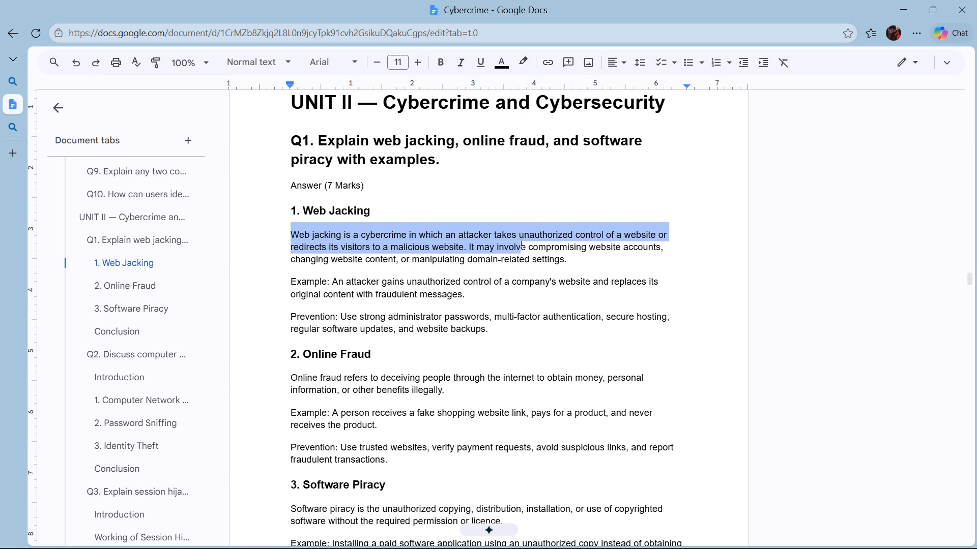
{"action": "left_click_drag", "start_coordinate": [520, 243], "coordinate": [520, 227]}
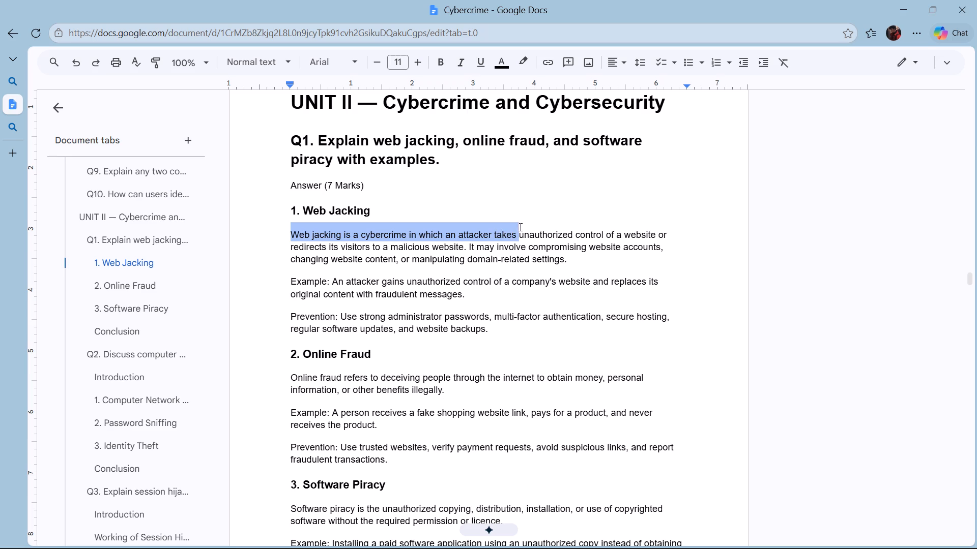
{"action": "left_click_drag", "start_coordinate": [520, 227], "coordinate": [581, 223]}
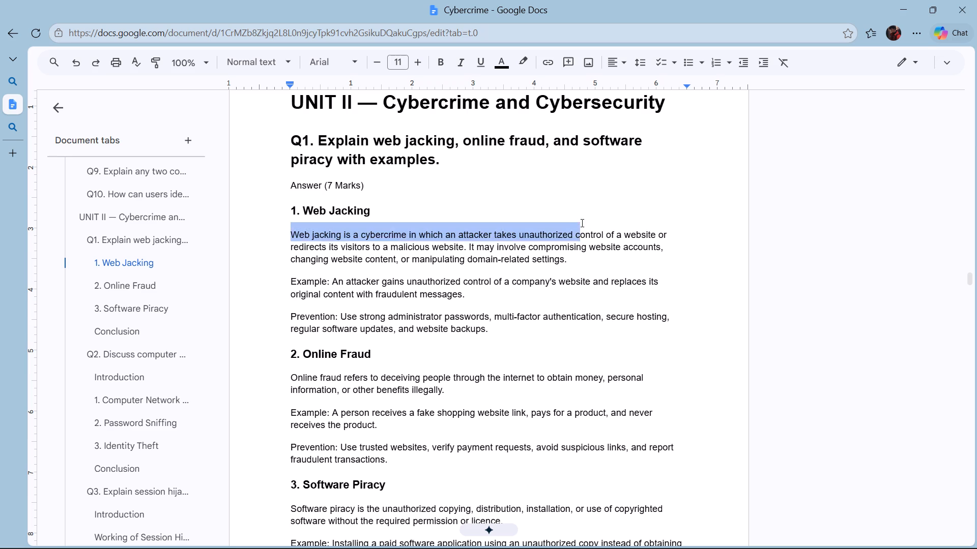
{"action": "left_click_drag", "start_coordinate": [581, 223], "coordinate": [609, 240]}
{"action": "left_click_drag", "start_coordinate": [609, 240], "coordinate": [582, 240]}
{"action": "left_click", "coordinate": [568, 274]}
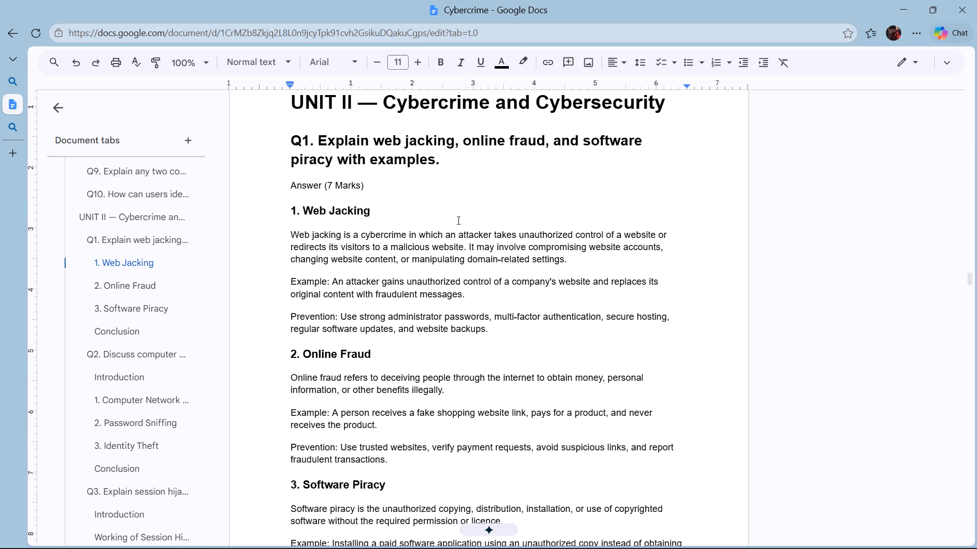
Review the Web Jacking definition again and skim the Online Fraud and Software Piracy sections of Unit II Q1.
{"action": "left_click", "coordinate": [391, 224]}
{"action": "left_click", "coordinate": [504, 236]}
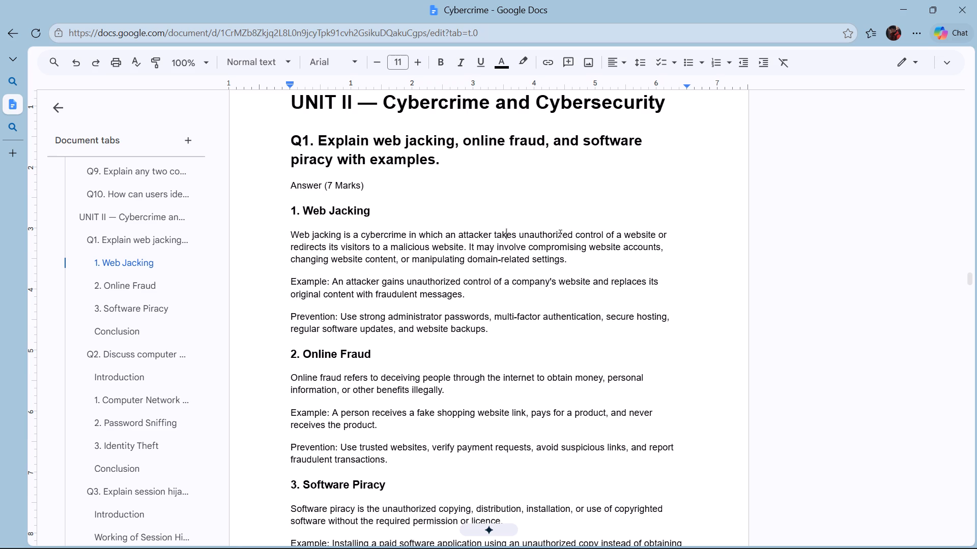
{"action": "left_click", "coordinate": [565, 234]}
{"action": "left_click", "coordinate": [462, 231]}
{"action": "left_click", "coordinate": [356, 247]}
{"action": "scroll", "coordinate": [426, 272], "scroll_direction": "down", "scroll_amount": 1}
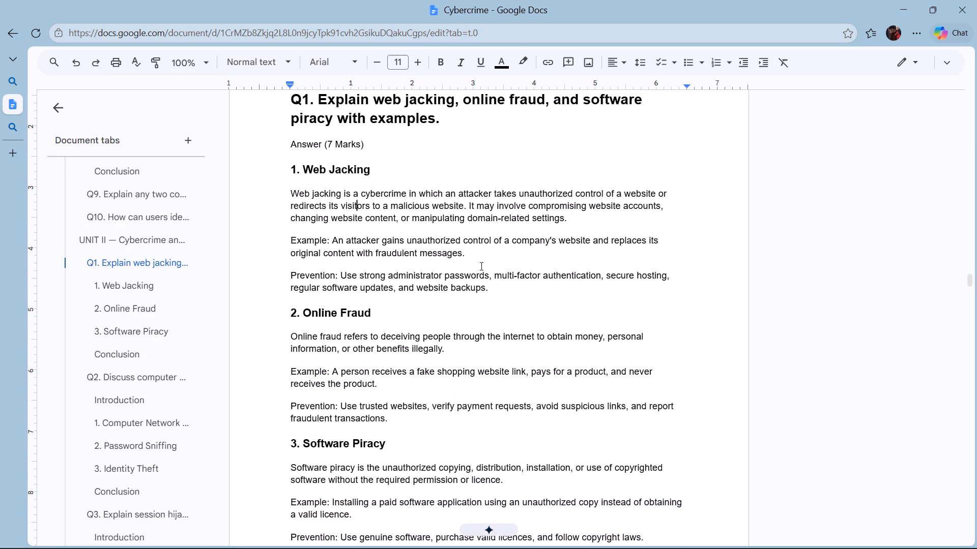
{"action": "scroll", "coordinate": [481, 265], "scroll_direction": "up", "scroll_amount": 1}
{"action": "scroll", "coordinate": [481, 265], "scroll_direction": "down", "scroll_amount": 1}
{"action": "scroll", "coordinate": [481, 265], "scroll_direction": "up", "scroll_amount": 1}
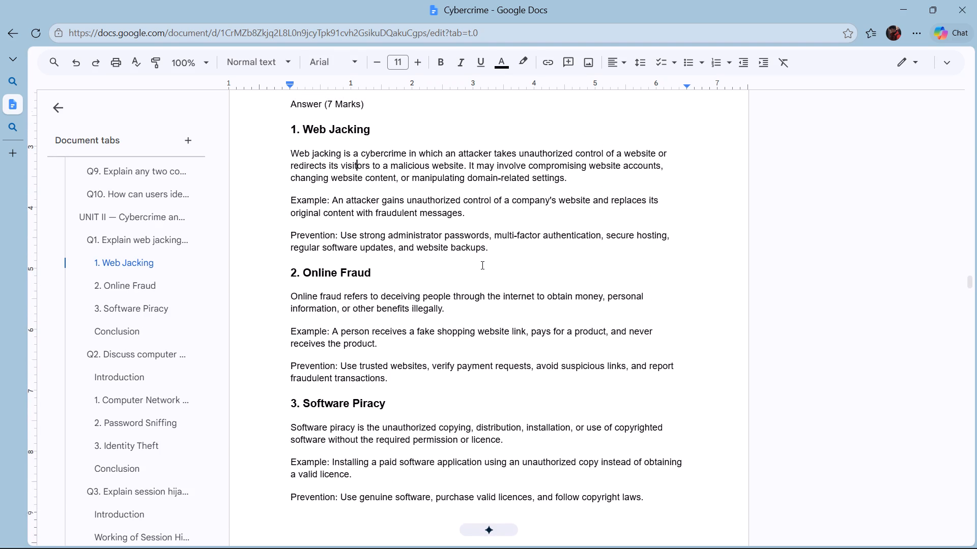
{"action": "scroll", "coordinate": [481, 265], "scroll_direction": "up", "scroll_amount": 2}
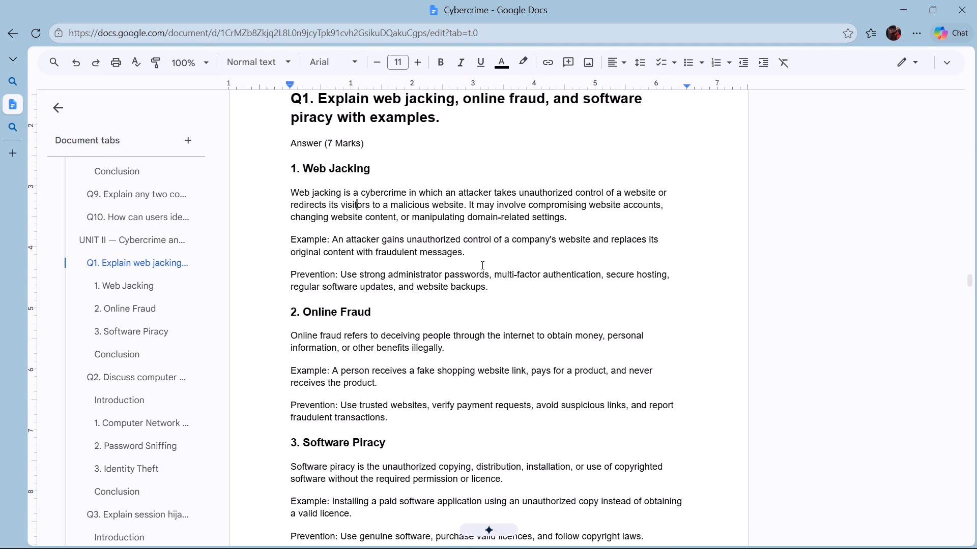
{"action": "scroll", "coordinate": [481, 265], "scroll_direction": "up", "scroll_amount": 1}
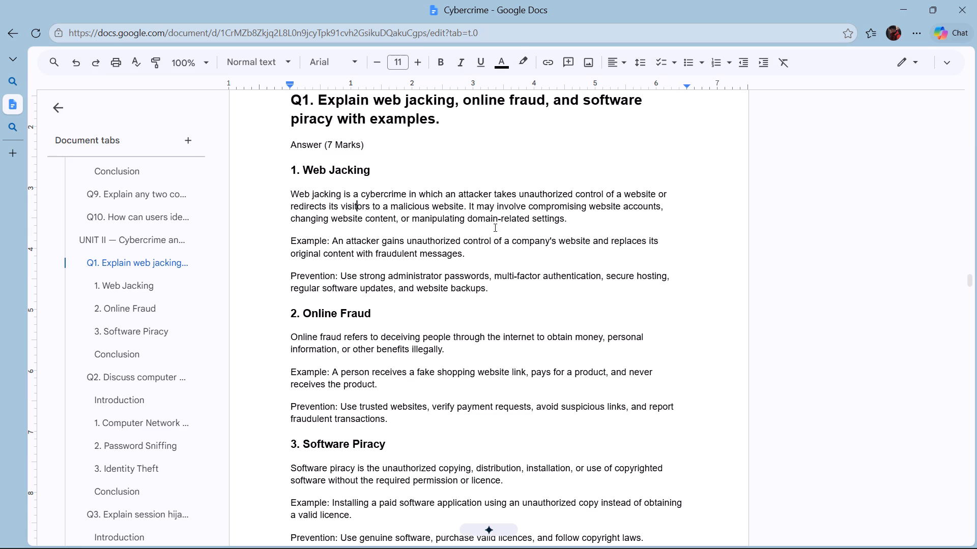
Read the rest of the Web Jacking answer, highlighting the definition's second sentence from "It may involve compromising" before reading its example and prevention.
{"action": "left_click_drag", "start_coordinate": [470, 206], "coordinate": [585, 208]}
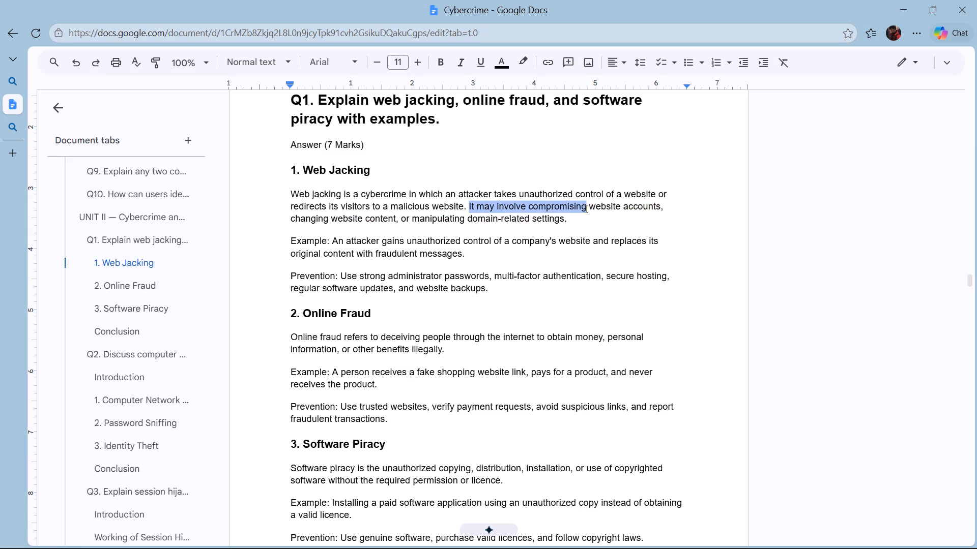
{"action": "left_click_drag", "start_coordinate": [585, 208], "coordinate": [636, 210]}
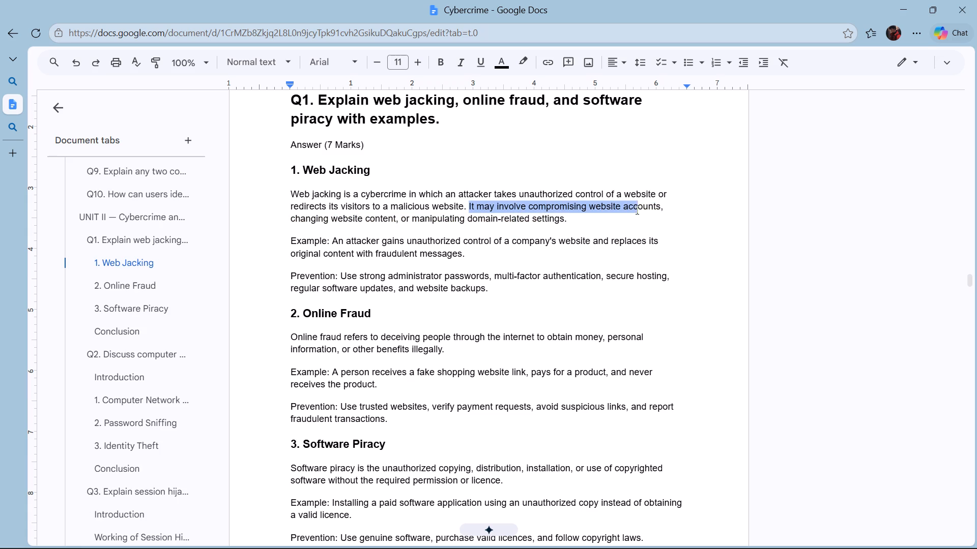
{"action": "left_click_drag", "start_coordinate": [636, 210], "coordinate": [609, 215]}
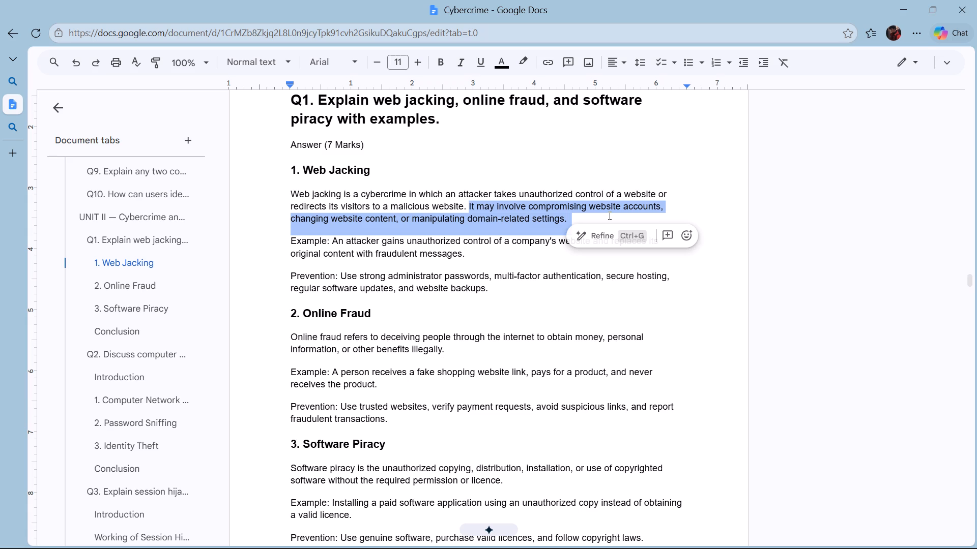
{"action": "left_click", "coordinate": [471, 267]}
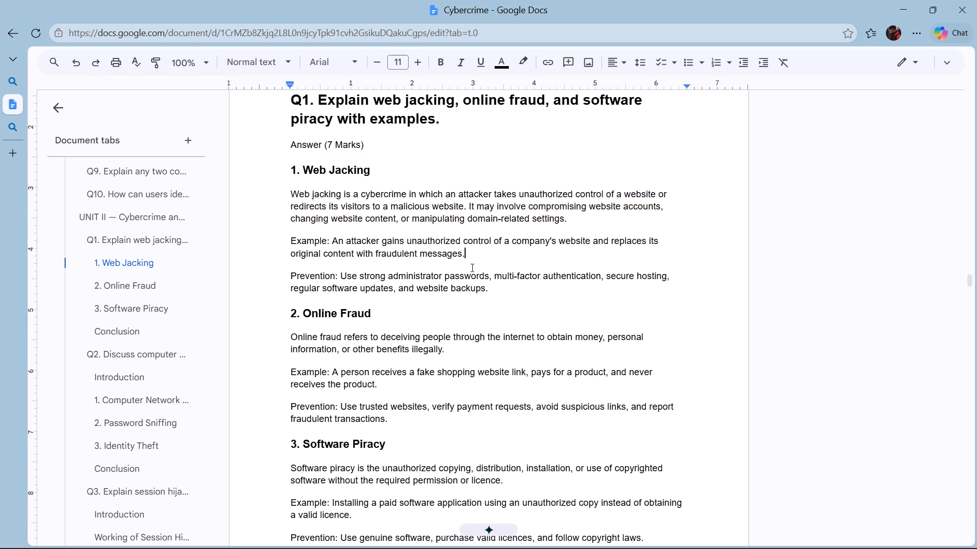
{"action": "scroll", "coordinate": [471, 267], "scroll_direction": "down", "scroll_amount": 2}
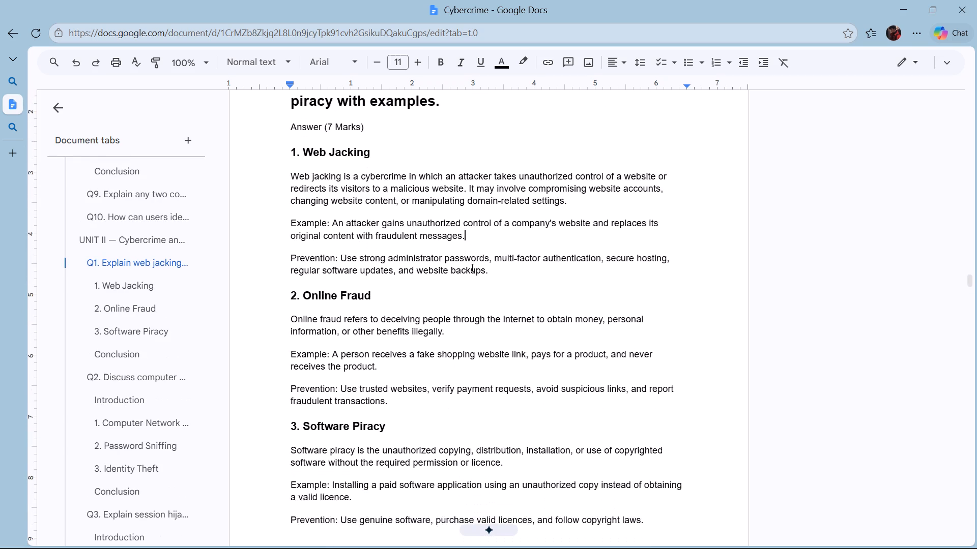
{"action": "scroll", "coordinate": [471, 267], "scroll_direction": "down", "scroll_amount": 1}
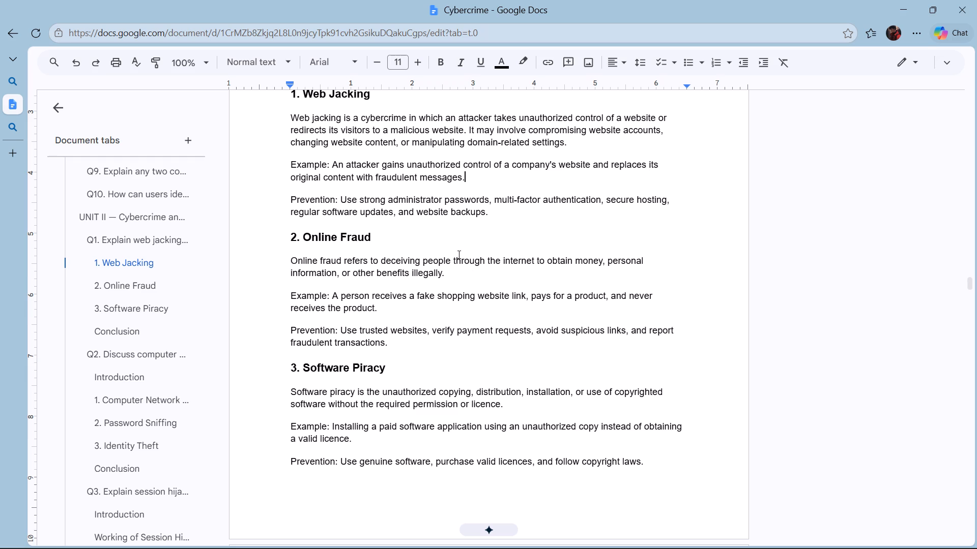
Study the Online Fraud definition, example and prevention, highlighting the fake shopping website example, and review Q1 through Software Piracy.
{"action": "scroll", "coordinate": [397, 269], "scroll_direction": "down", "scroll_amount": 2}
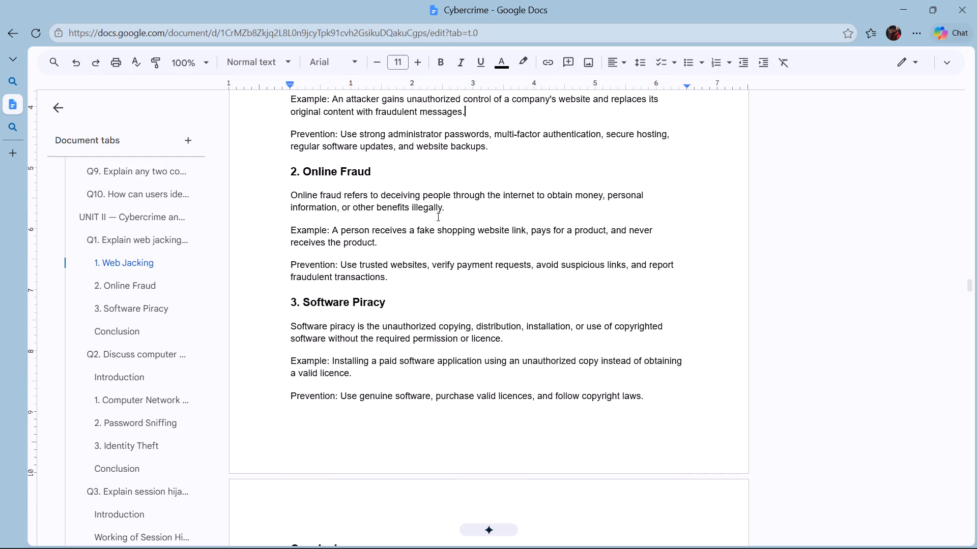
{"action": "left_click", "coordinate": [450, 211]}
{"action": "scroll", "coordinate": [450, 211], "scroll_direction": "down", "scroll_amount": 1}
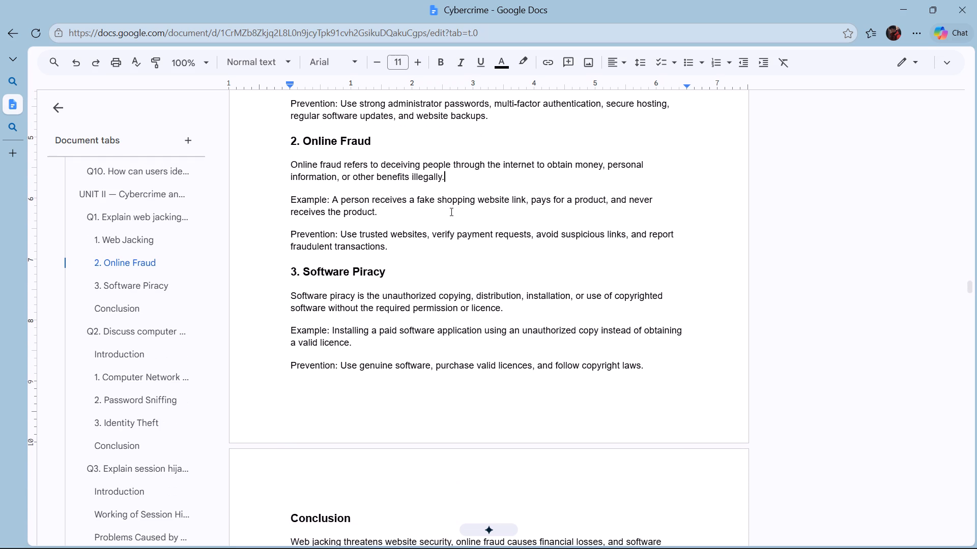
{"action": "scroll", "coordinate": [450, 211], "scroll_direction": "down", "scroll_amount": 1}
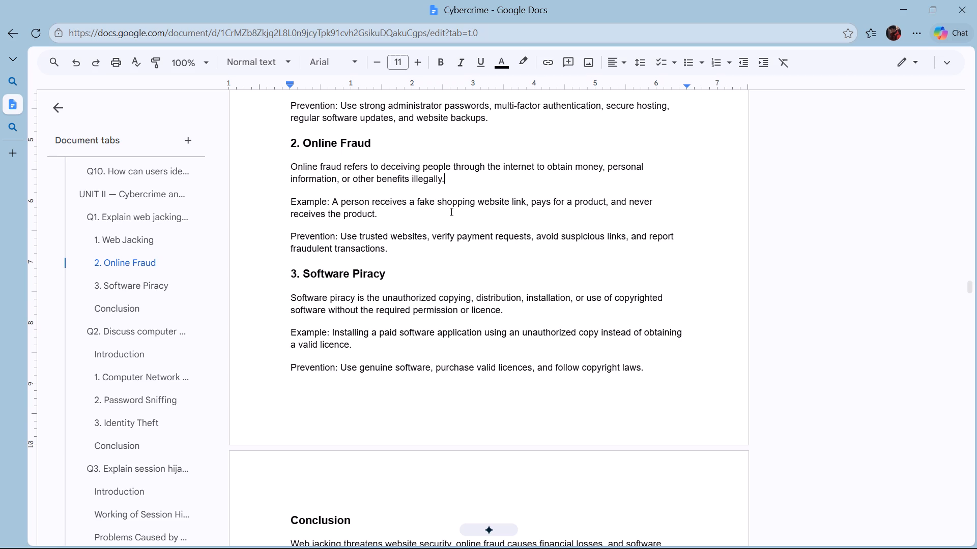
{"action": "left_click", "coordinate": [427, 221]}
{"action": "scroll", "coordinate": [339, 250], "scroll_direction": "down", "scroll_amount": 1}
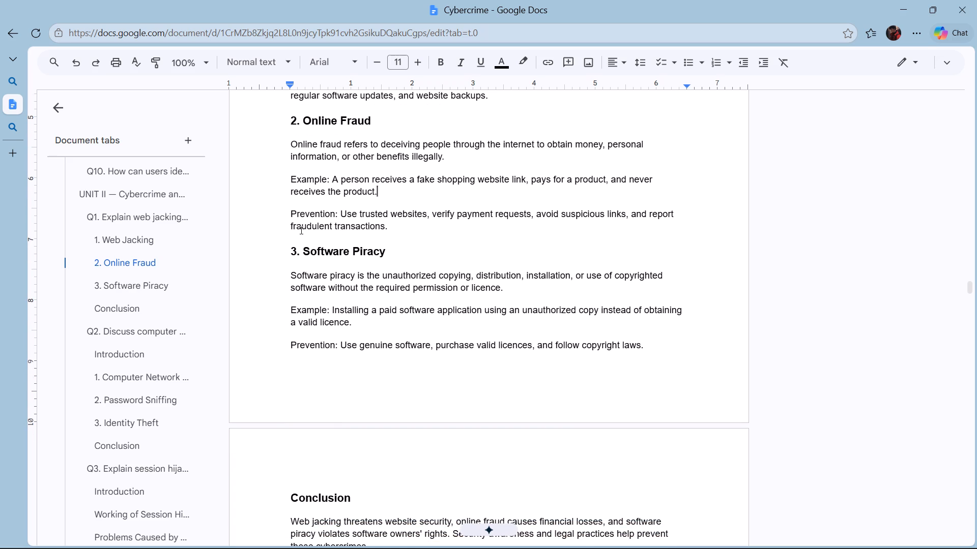
{"action": "left_click_drag", "start_coordinate": [292, 180], "coordinate": [318, 181]}
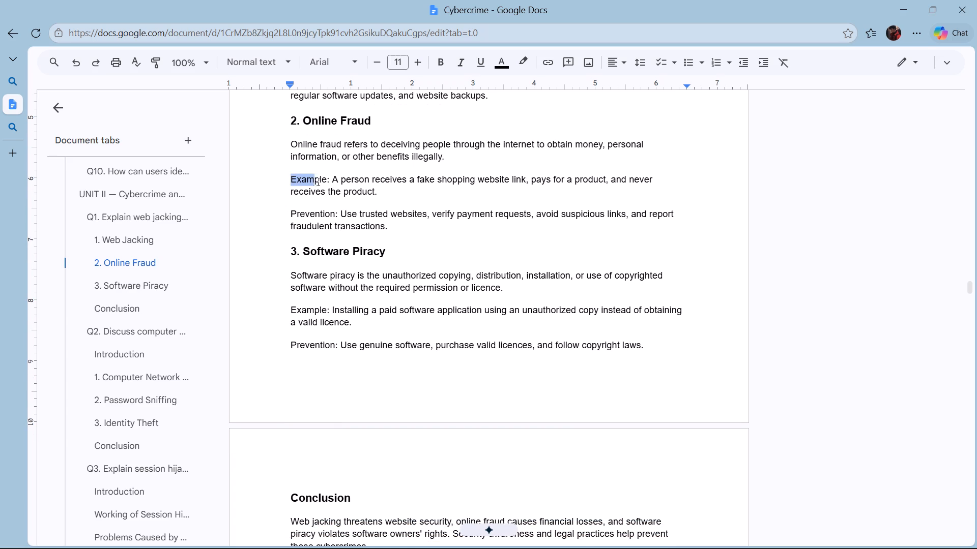
{"action": "left_click_drag", "start_coordinate": [318, 181], "coordinate": [377, 205]}
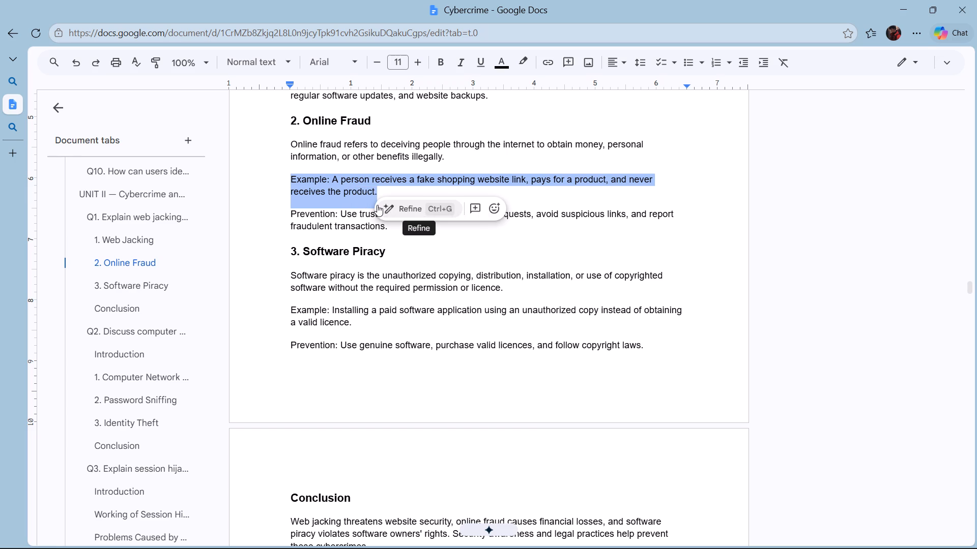
{"action": "left_click", "coordinate": [290, 220]}
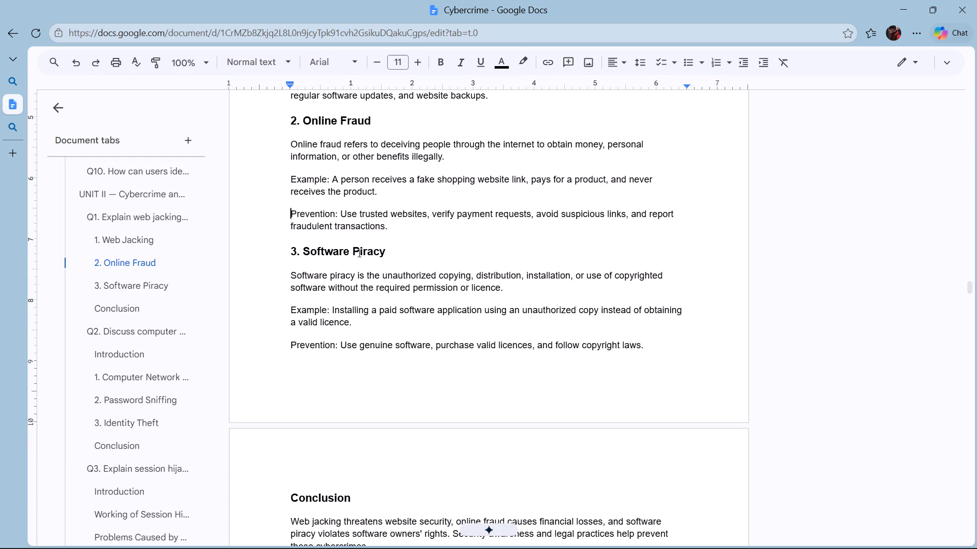
{"action": "scroll", "coordinate": [358, 253], "scroll_direction": "up", "scroll_amount": 4}
{"action": "scroll", "coordinate": [358, 253], "scroll_direction": "down", "scroll_amount": 3}
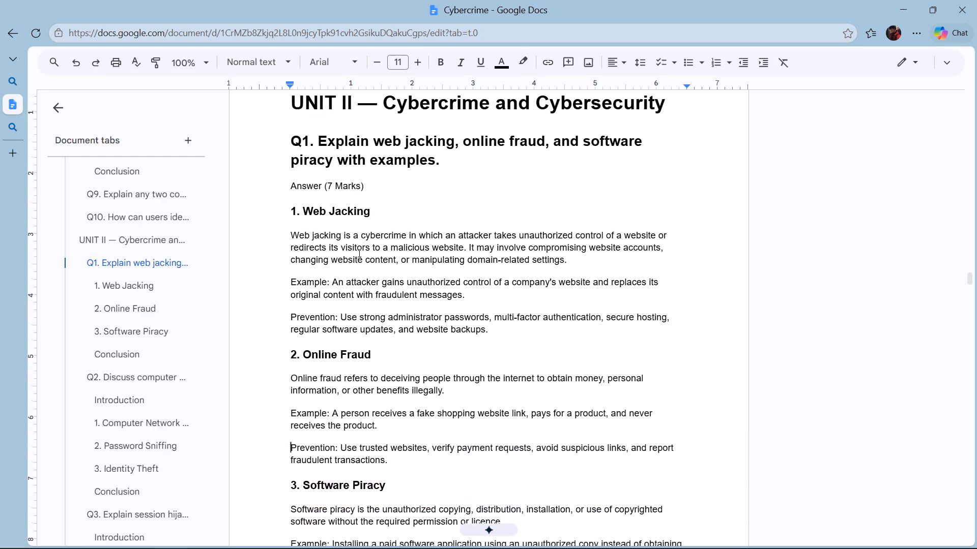
{"action": "scroll", "coordinate": [358, 253], "scroll_direction": "down", "scroll_amount": 3}
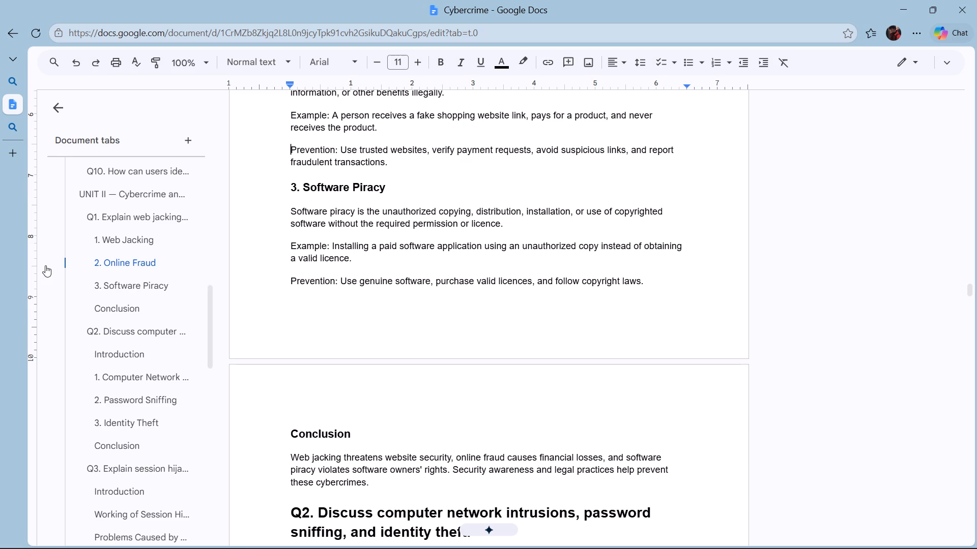
Switch to the Bing search tab, search for software piracy, and skim the results.
{"action": "left_click", "coordinate": [19, 130]}
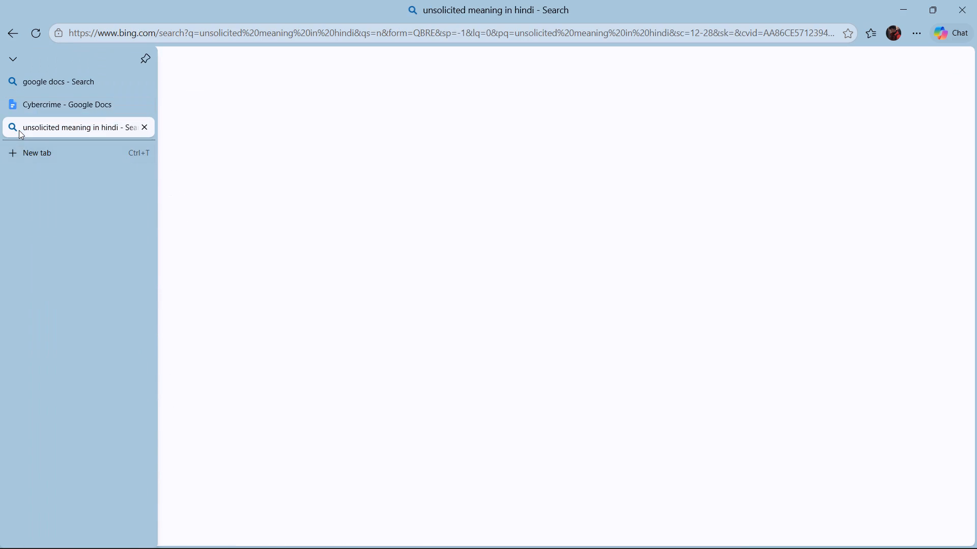
{"action": "left_click", "coordinate": [210, 29]}
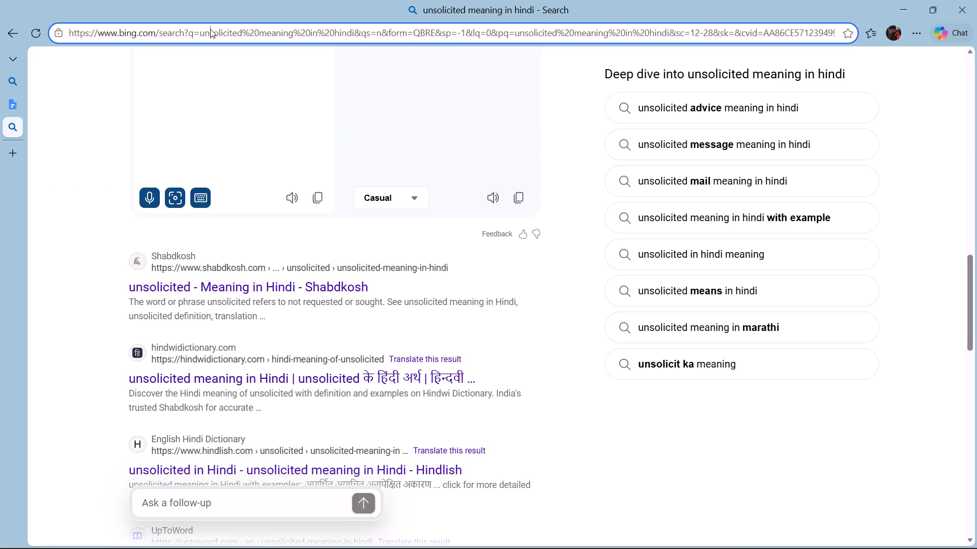
{"action": "key", "text": "d"}
{"action": "key", "text": "BackSpace"}
{"action": "type", "text": "software pr"}
{"action": "key", "text": "BackSpace"}
{"action": "key", "text": "o"}
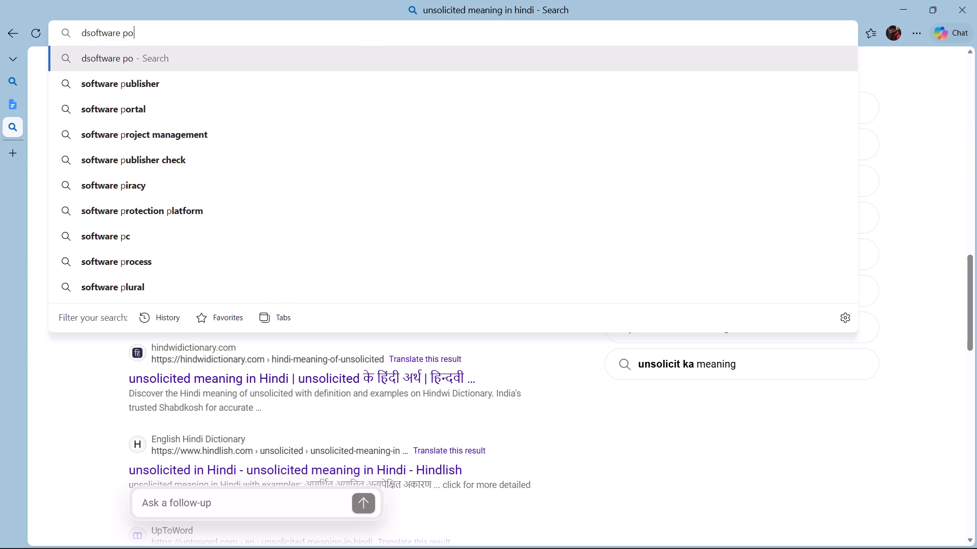
{"action": "key", "text": "BackSpace"}
{"action": "type", "text": "iracy"}
{"action": "key", "text": "Return"}
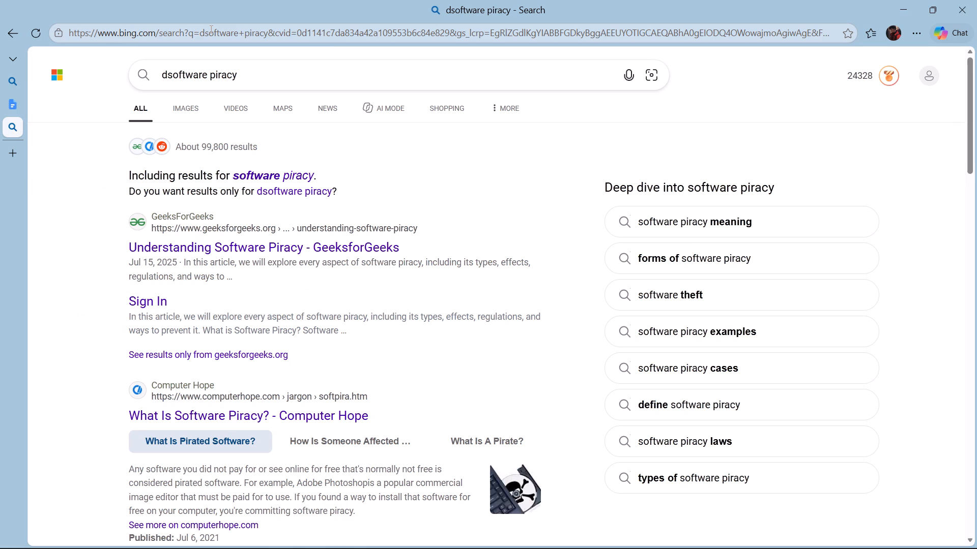
{"action": "scroll", "coordinate": [224, 0], "scroll_direction": "down", "scroll_amount": 2}
{"action": "scroll", "coordinate": [380, 280], "scroll_direction": "down", "scroll_amount": 2}
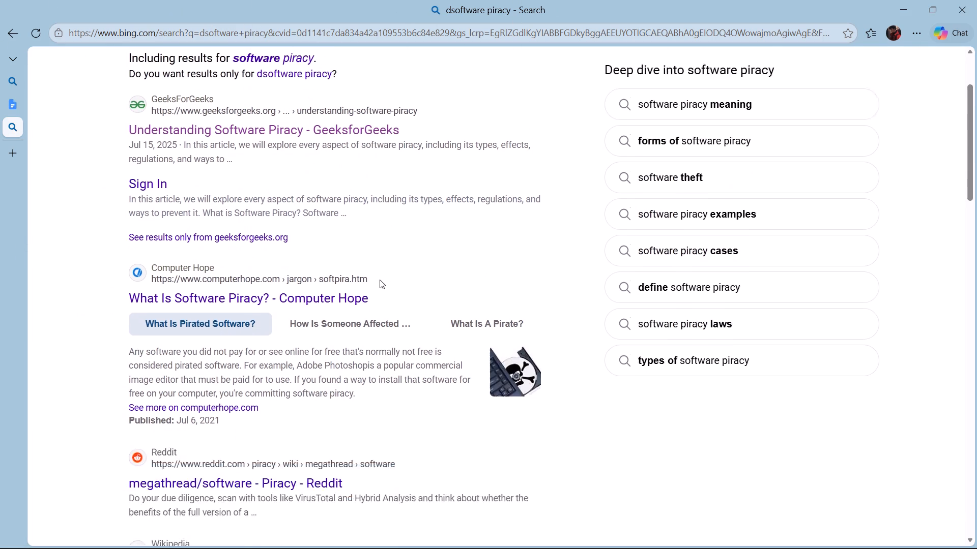
{"action": "scroll", "coordinate": [380, 280], "scroll_direction": "down", "scroll_amount": 3}
{"action": "scroll", "coordinate": [813, 120], "scroll_direction": "up", "scroll_amount": 3}
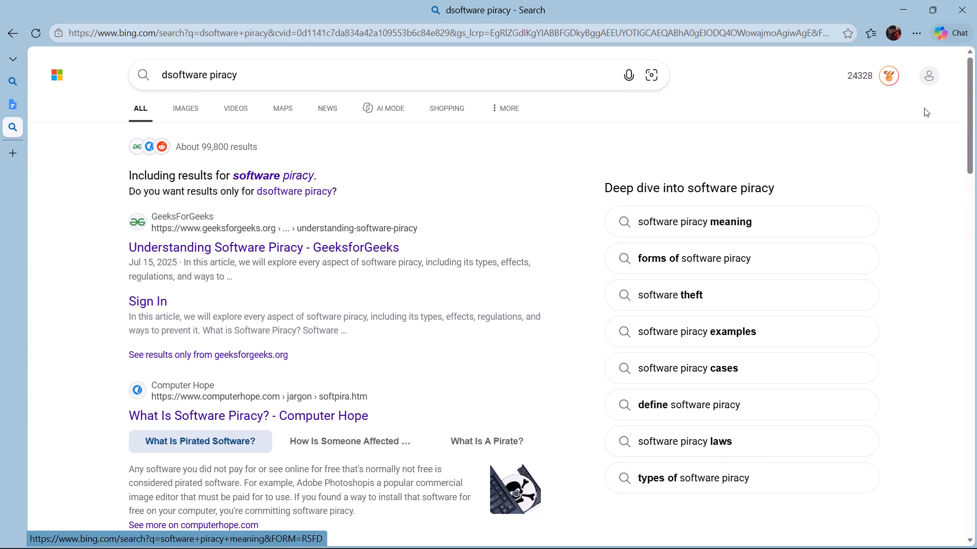
Open the "Eco-friendly living" and "Lunar love story" activities from Microsoft Rewards.
{"action": "left_click", "coordinate": [884, 81]}
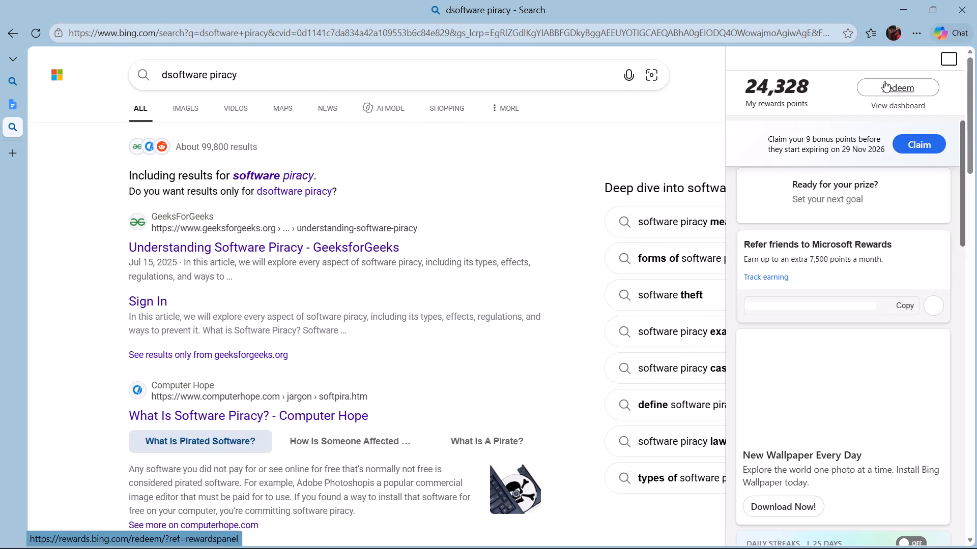
{"action": "scroll", "coordinate": [926, 208], "scroll_direction": "down", "scroll_amount": 9}
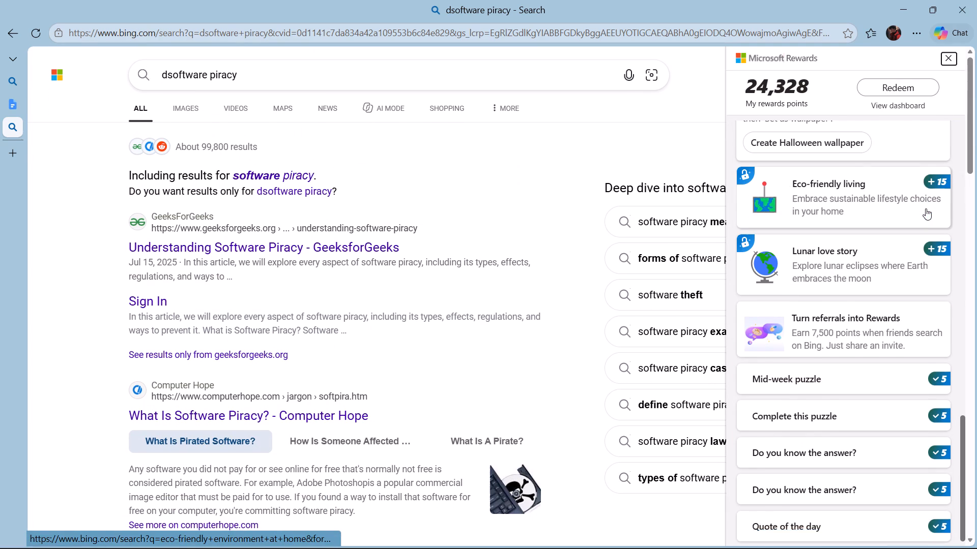
{"action": "left_click", "coordinate": [912, 215]}
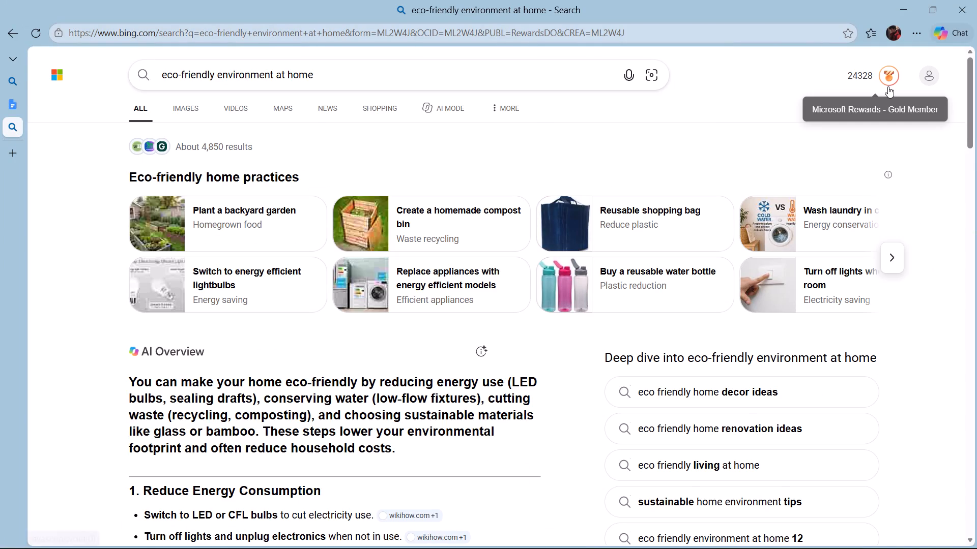
{"action": "left_click", "coordinate": [888, 86]}
{"action": "scroll", "coordinate": [853, 263], "scroll_direction": "down", "scroll_amount": 8}
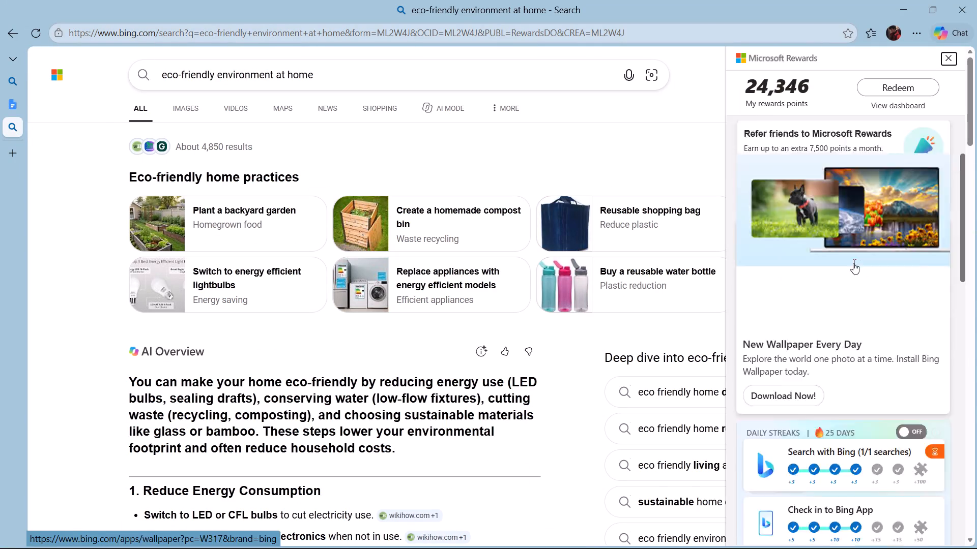
{"action": "left_click", "coordinate": [822, 231]}
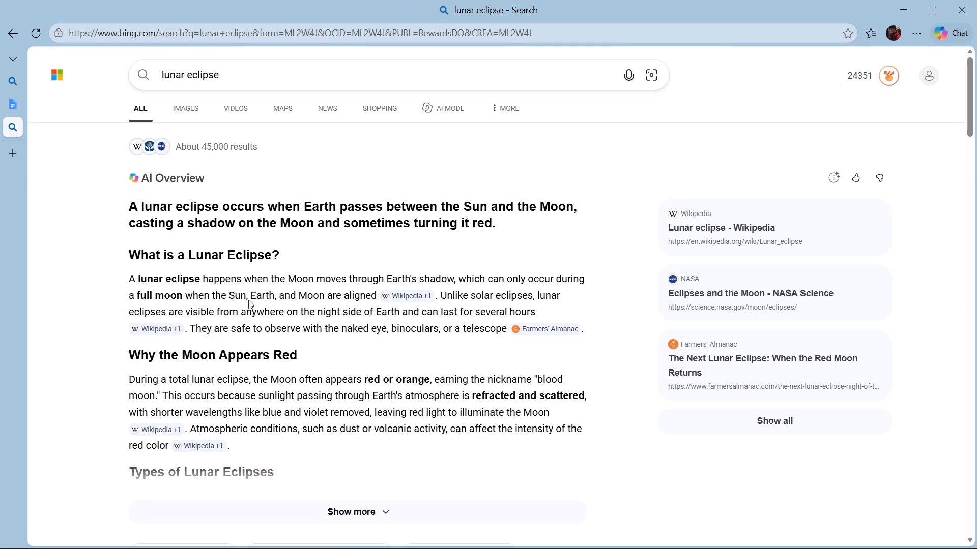
Read the opening sentence of the lunar eclipse AI Overview, highlighting it from "passes between the Sun and the Moon".
{"action": "left_click_drag", "start_coordinate": [333, 208], "coordinate": [460, 232]}
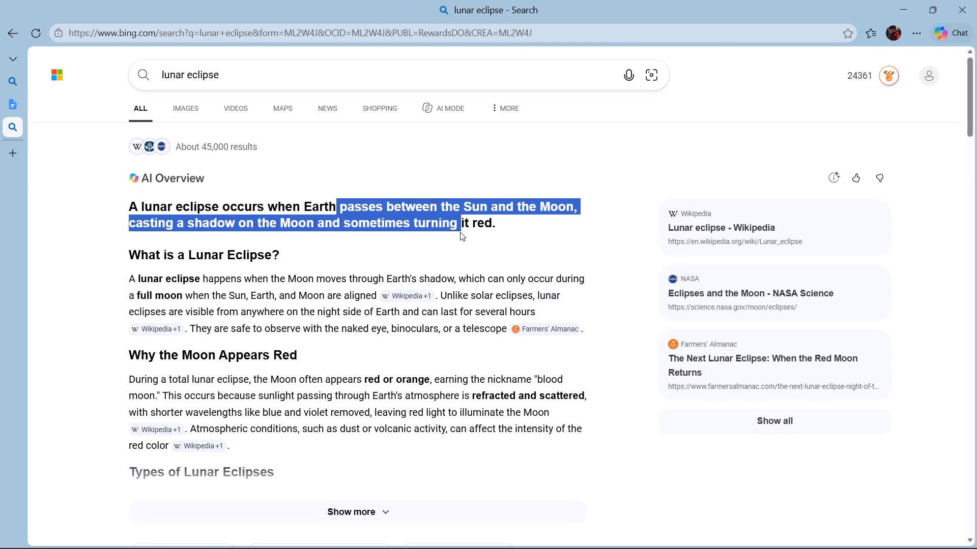
{"action": "left_click_drag", "start_coordinate": [460, 232], "coordinate": [522, 226]}
{"action": "left_click", "coordinate": [522, 226]}
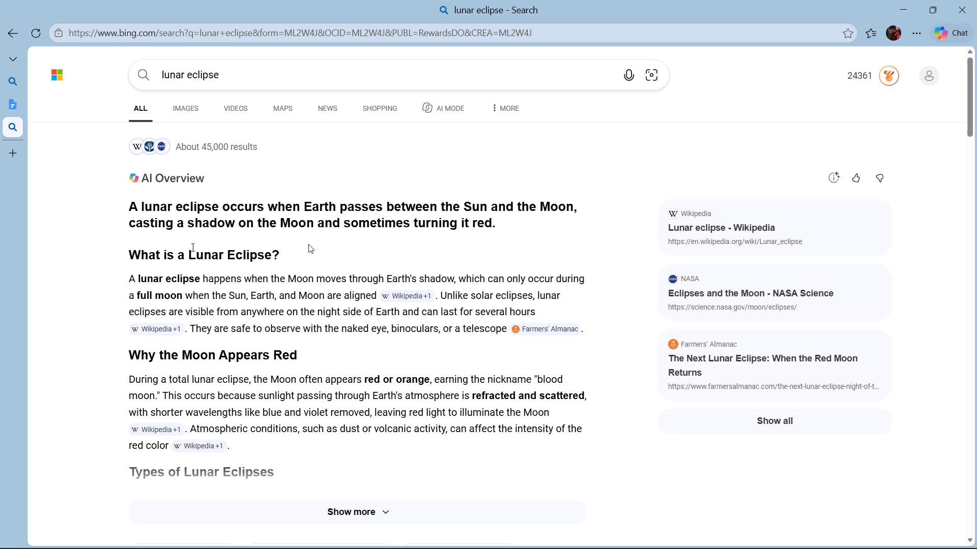
Open the Microsoft Rewards overview again from the lunar eclipse results.
{"action": "left_click", "coordinate": [886, 78]}
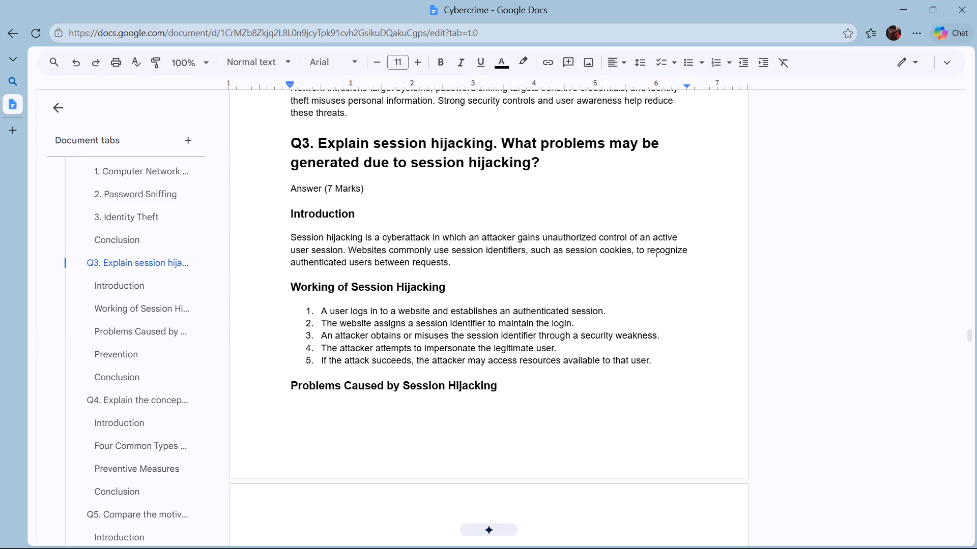
Skim the Cybercrime document from the Q3 session hijacking answer to the Q4 answer on four common types of online fraud.
{"action": "scroll", "coordinate": [655, 253], "scroll_direction": "down", "scroll_amount": 5}
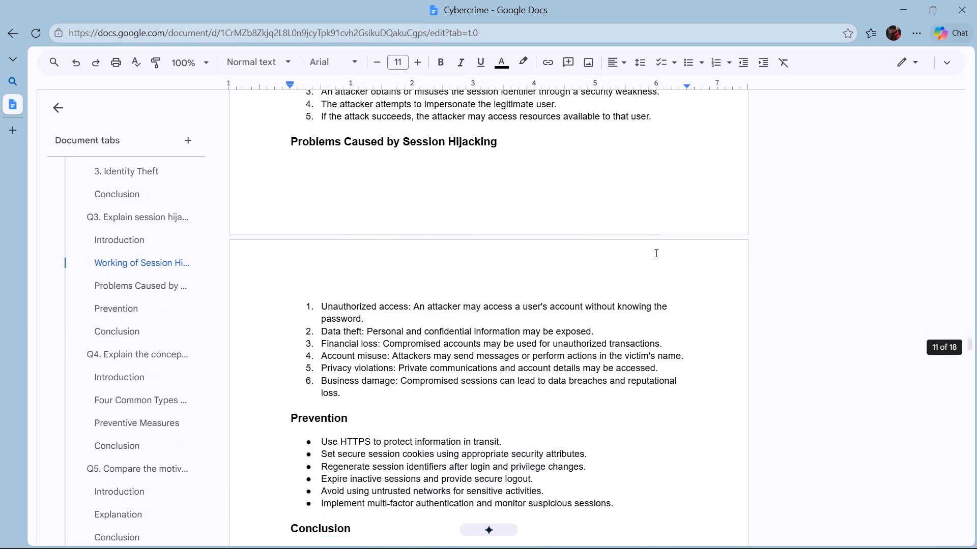
{"action": "scroll", "coordinate": [655, 253], "scroll_direction": "down", "scroll_amount": 3}
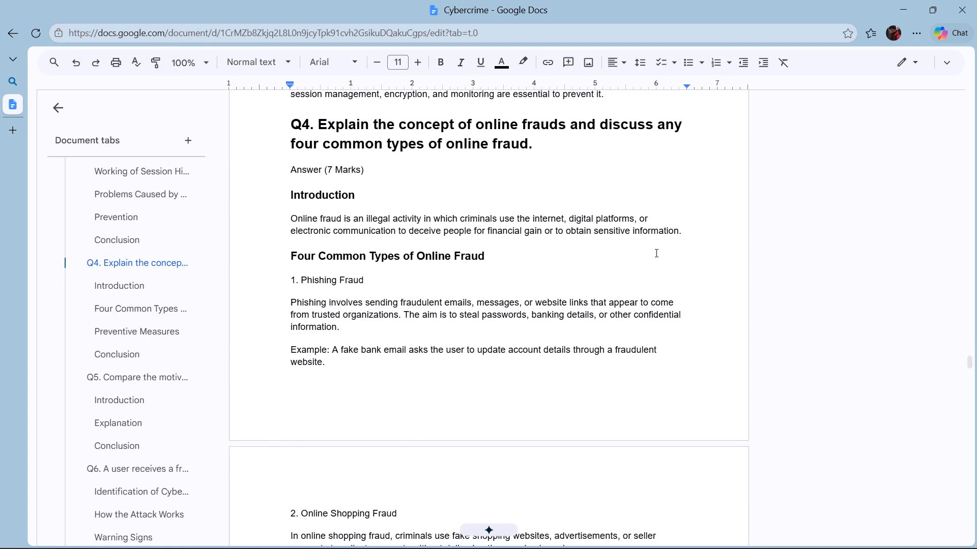
{"action": "scroll", "coordinate": [655, 253], "scroll_direction": "down", "scroll_amount": 3}
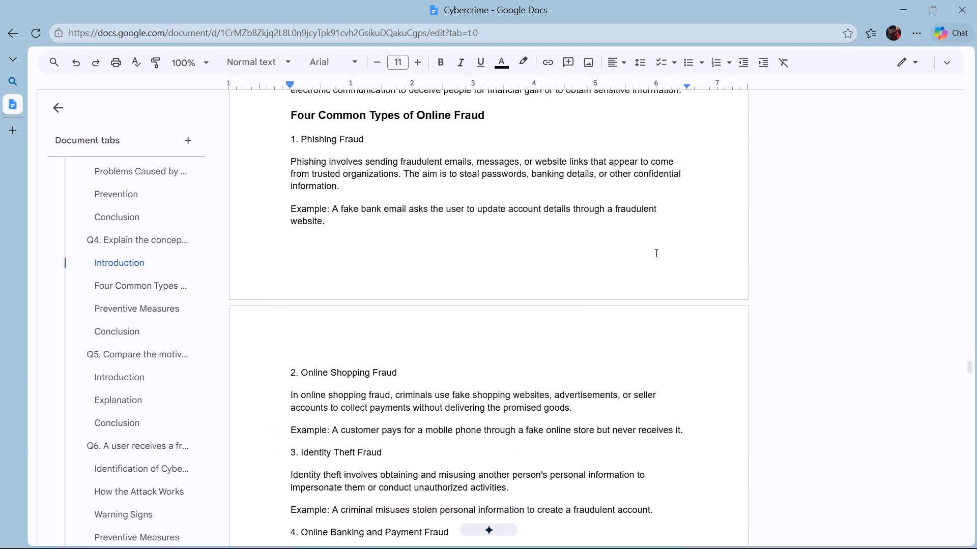
{"action": "scroll", "coordinate": [655, 253], "scroll_direction": "down", "scroll_amount": 3}
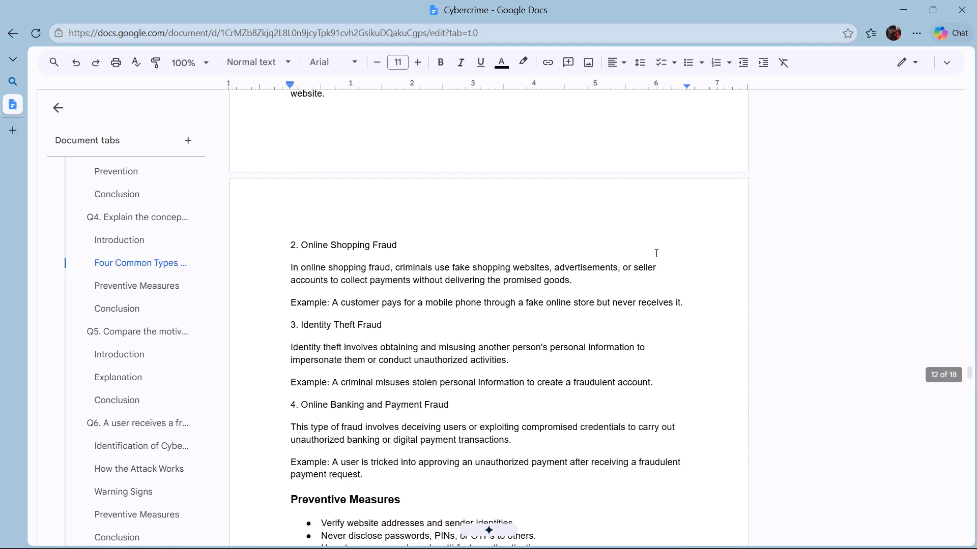
Read the Q4 answer on the four common types of online fraud, through its preventive measures and conclusion.
{"action": "scroll", "coordinate": [655, 253], "scroll_direction": "down", "scroll_amount": 2}
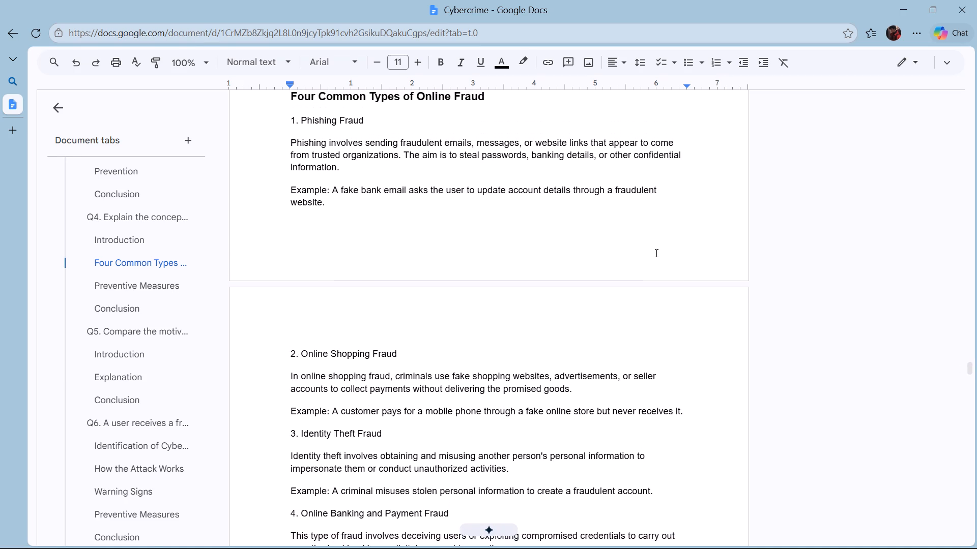
{"action": "scroll", "coordinate": [655, 253], "scroll_direction": "down", "scroll_amount": 3}
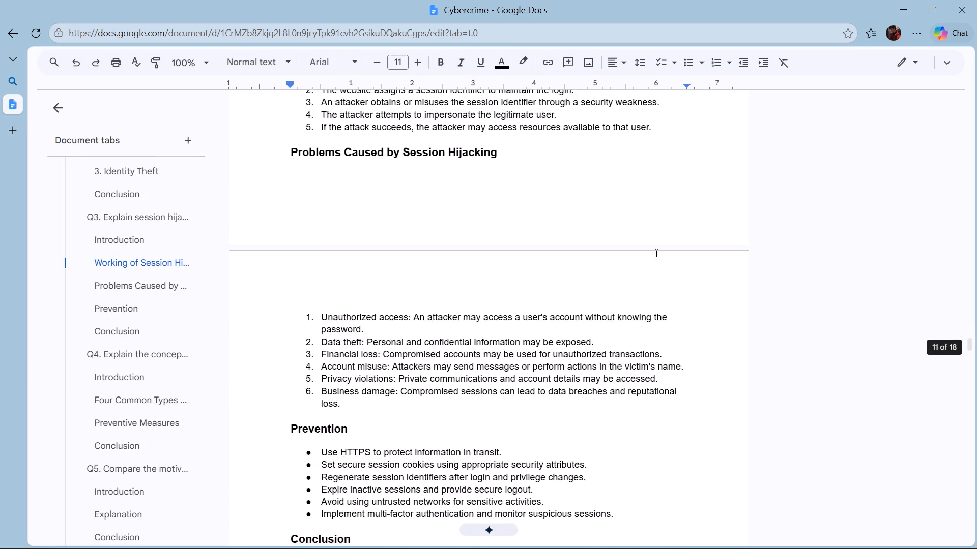
{"action": "scroll", "coordinate": [655, 253], "scroll_direction": "down", "scroll_amount": 1}
{"action": "scroll", "coordinate": [655, 253], "scroll_direction": "up", "scroll_amount": 1}
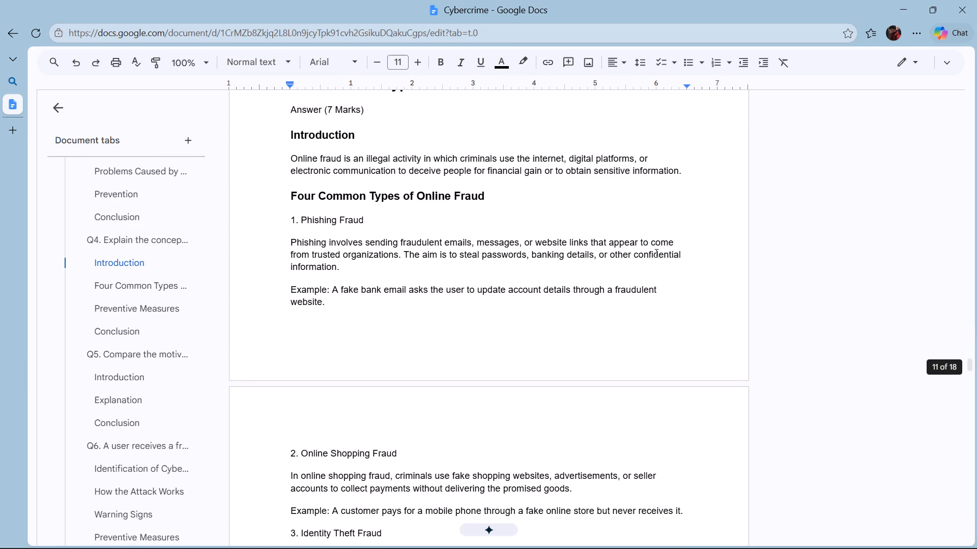
{"action": "scroll", "coordinate": [655, 253], "scroll_direction": "down", "scroll_amount": 1}
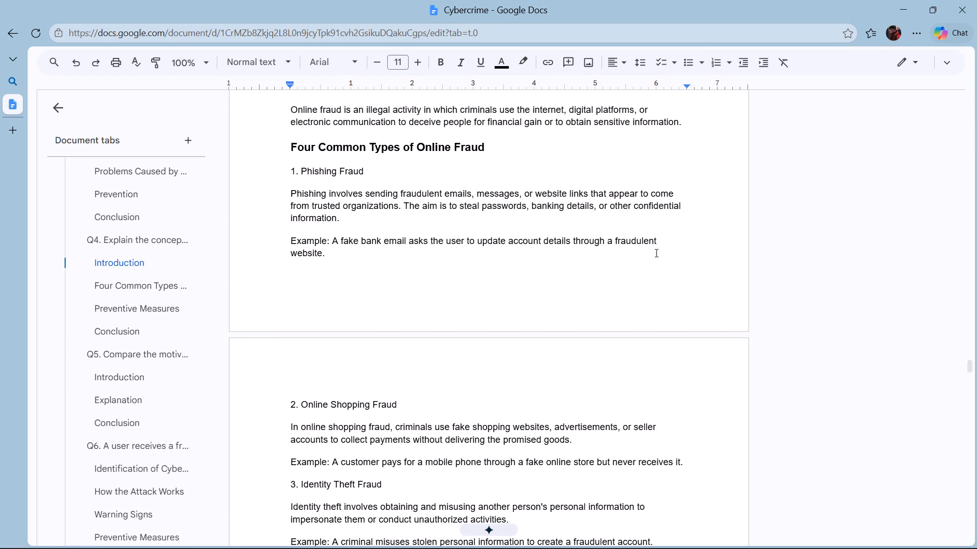
{"action": "scroll", "coordinate": [655, 253], "scroll_direction": "down", "scroll_amount": 3}
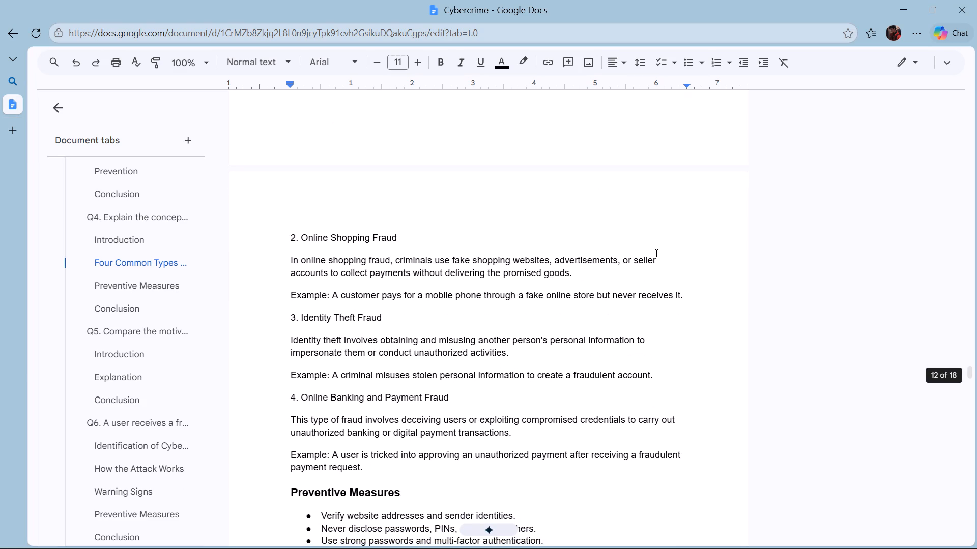
{"action": "scroll", "coordinate": [655, 253], "scroll_direction": "down", "scroll_amount": 2}
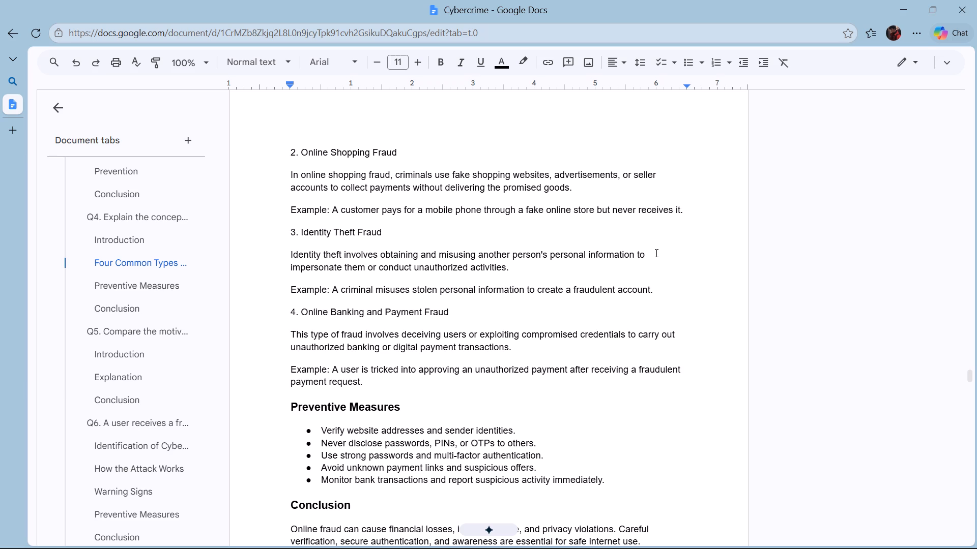
{"action": "scroll", "coordinate": [565, 219], "scroll_direction": "down", "scroll_amount": 1}
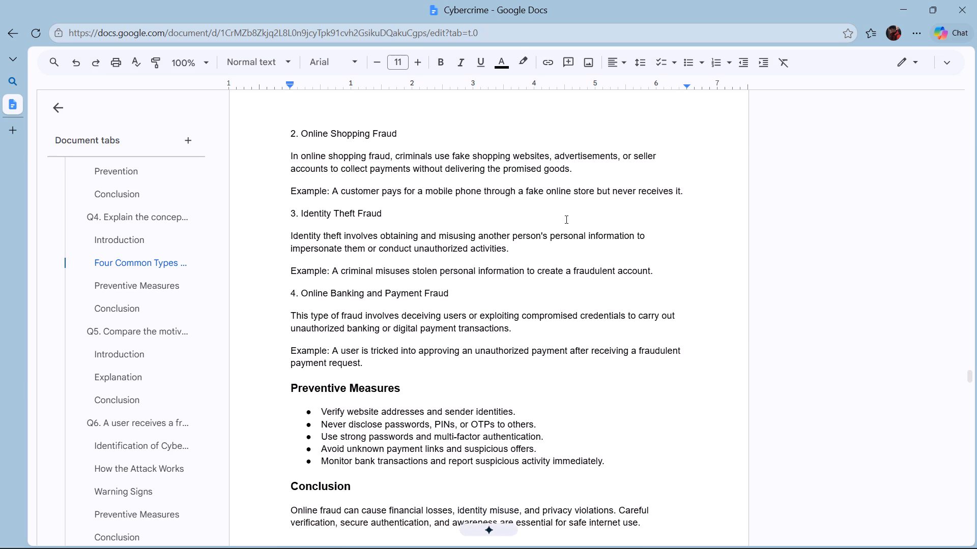
{"action": "scroll", "coordinate": [565, 219], "scroll_direction": "down", "scroll_amount": 2}
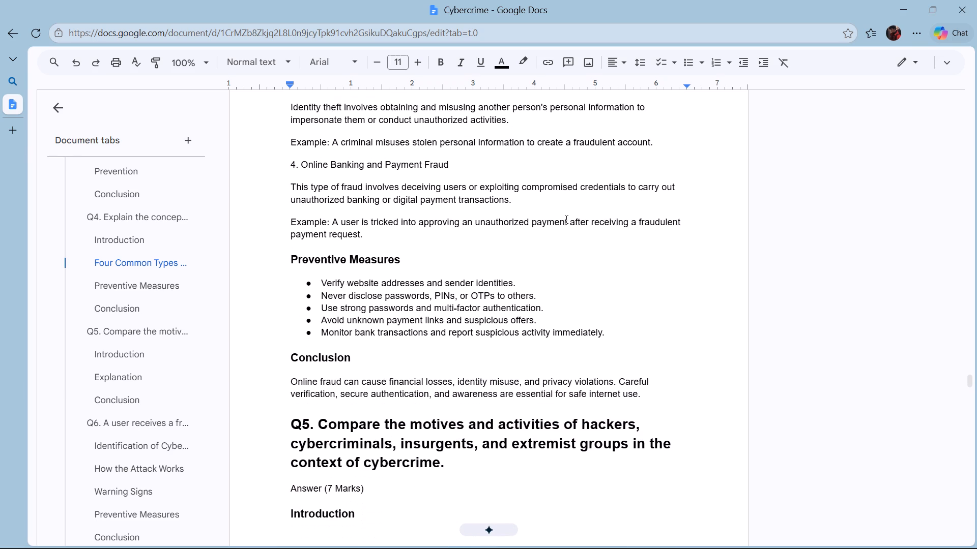
{"action": "scroll", "coordinate": [565, 219], "scroll_direction": "down", "scroll_amount": 1}
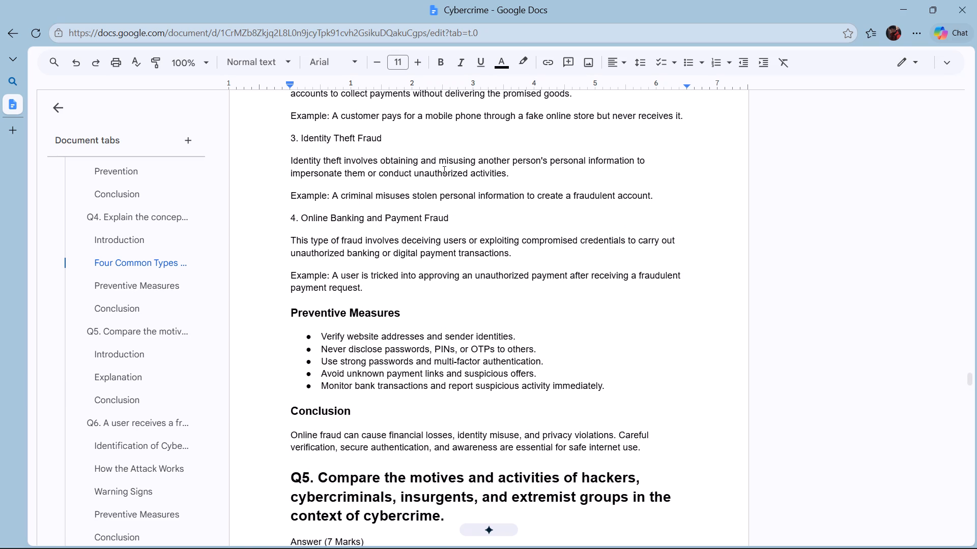
{"action": "scroll", "coordinate": [443, 170], "scroll_direction": "down", "scroll_amount": 1}
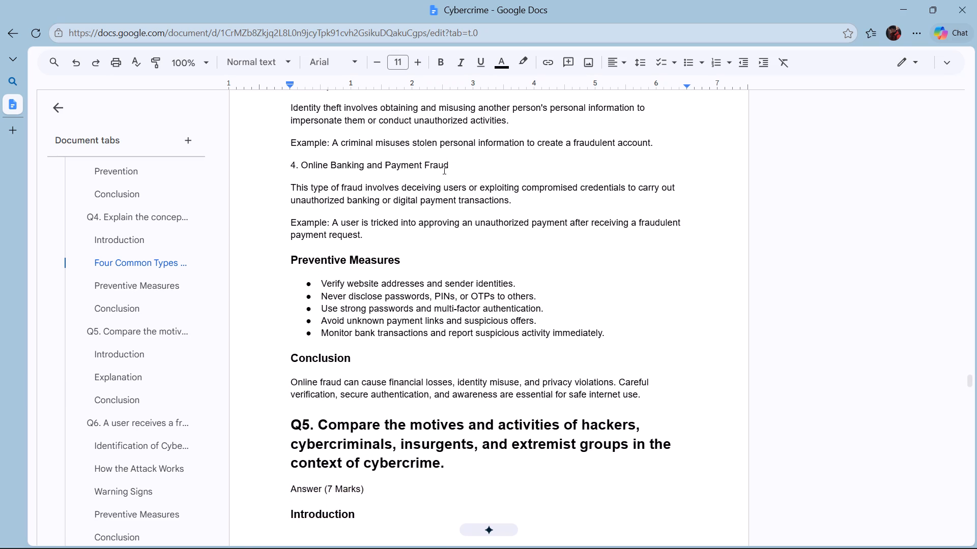
Read the Q5 comparison of hackers, cybercriminals, insurgents and extremist groups, and the Q6 answer on the fraudulent banking email.
{"action": "scroll", "coordinate": [443, 170], "scroll_direction": "down", "scroll_amount": 5}
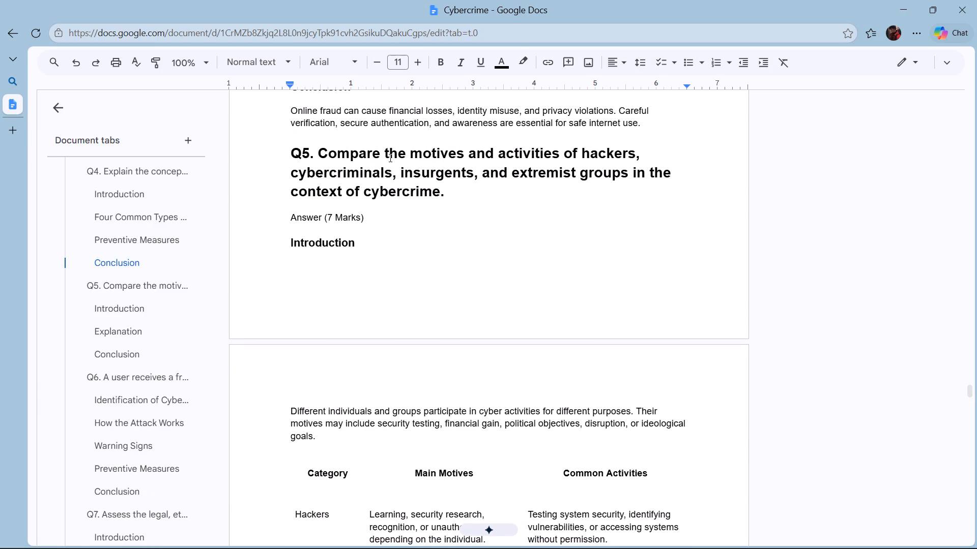
{"action": "scroll", "coordinate": [490, 233], "scroll_direction": "down", "scroll_amount": 1}
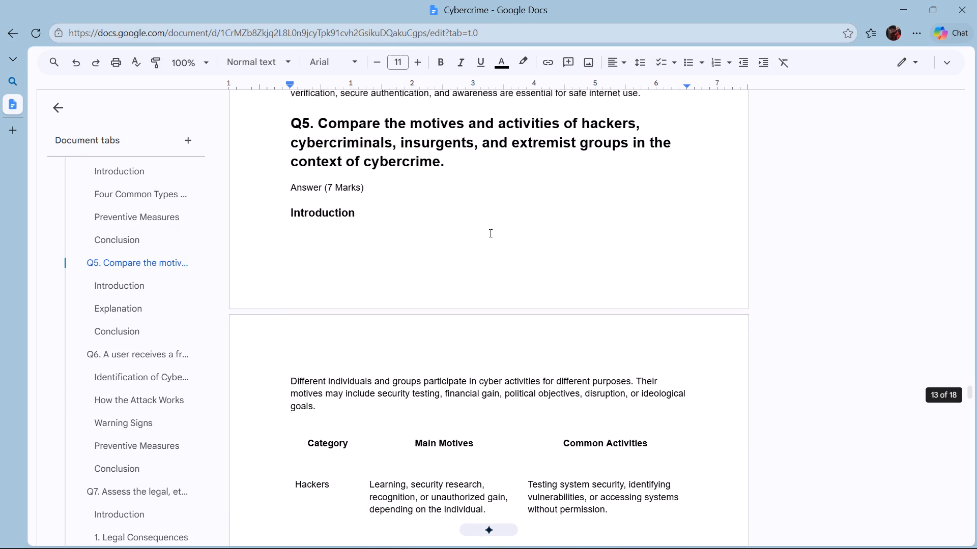
{"action": "scroll", "coordinate": [490, 233], "scroll_direction": "down", "scroll_amount": 1}
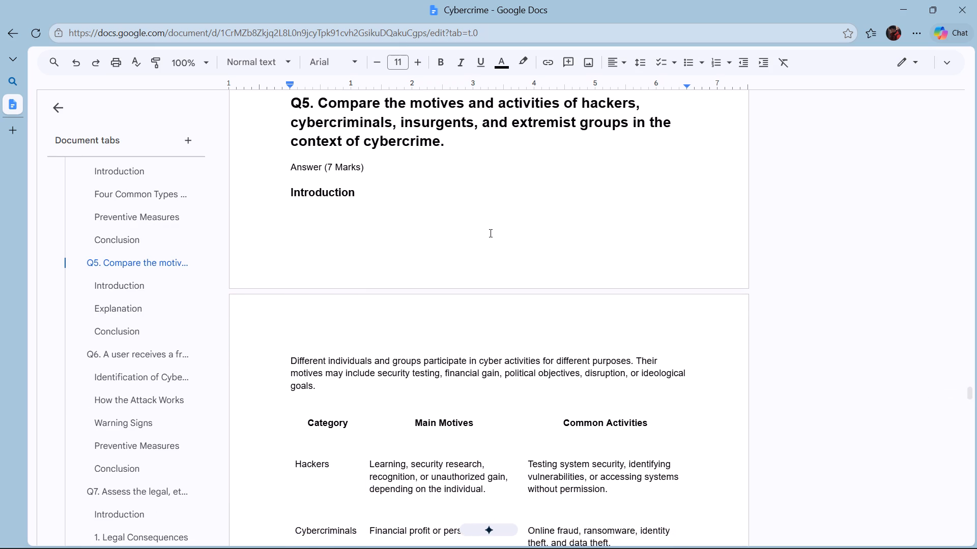
{"action": "scroll", "coordinate": [490, 233], "scroll_direction": "down", "scroll_amount": 2}
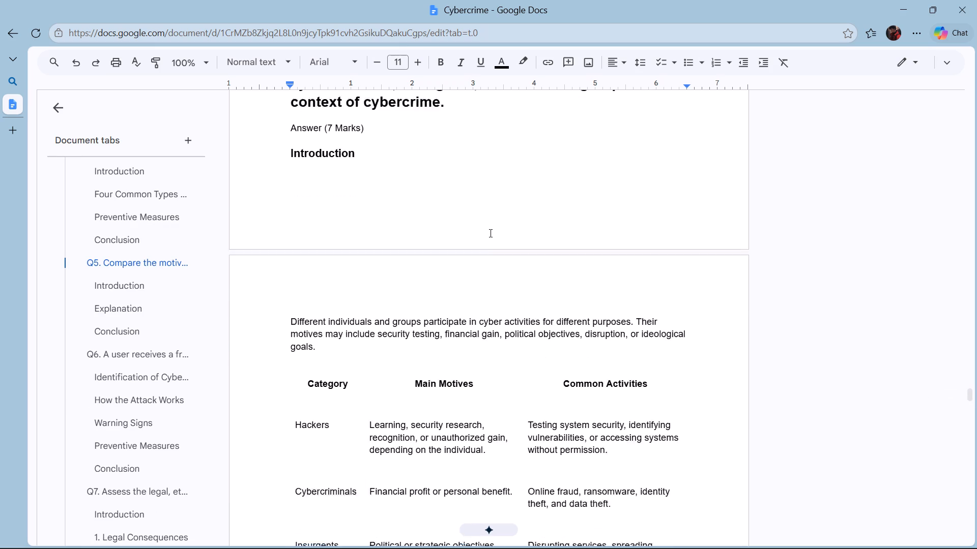
{"action": "scroll", "coordinate": [490, 233], "scroll_direction": "down", "scroll_amount": 8}
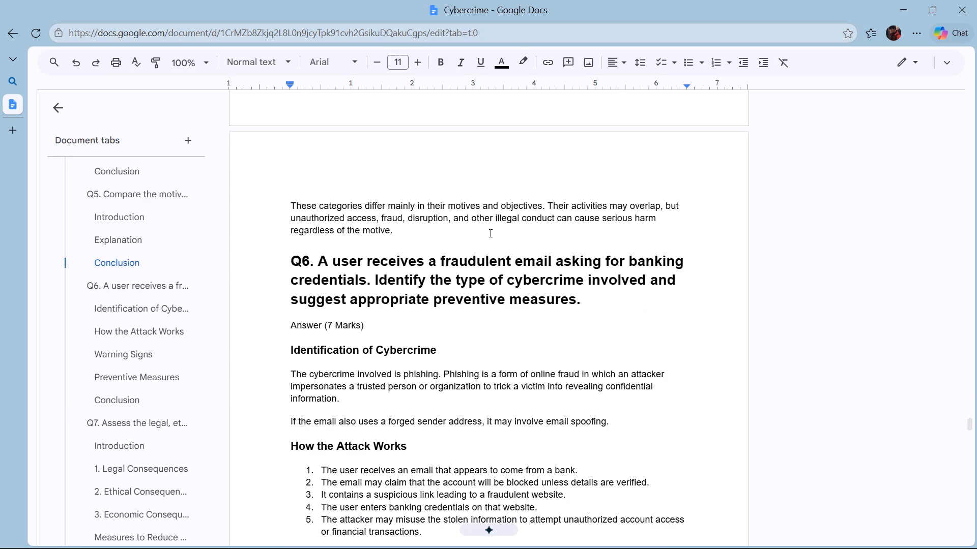
{"action": "scroll", "coordinate": [490, 233], "scroll_direction": "down", "scroll_amount": 1}
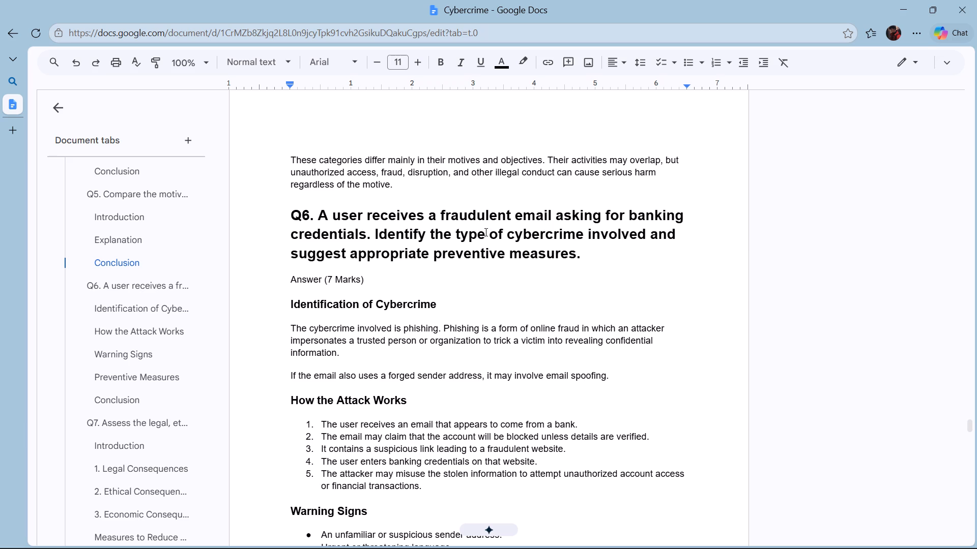
{"action": "scroll", "coordinate": [431, 194], "scroll_direction": "down", "scroll_amount": 5}
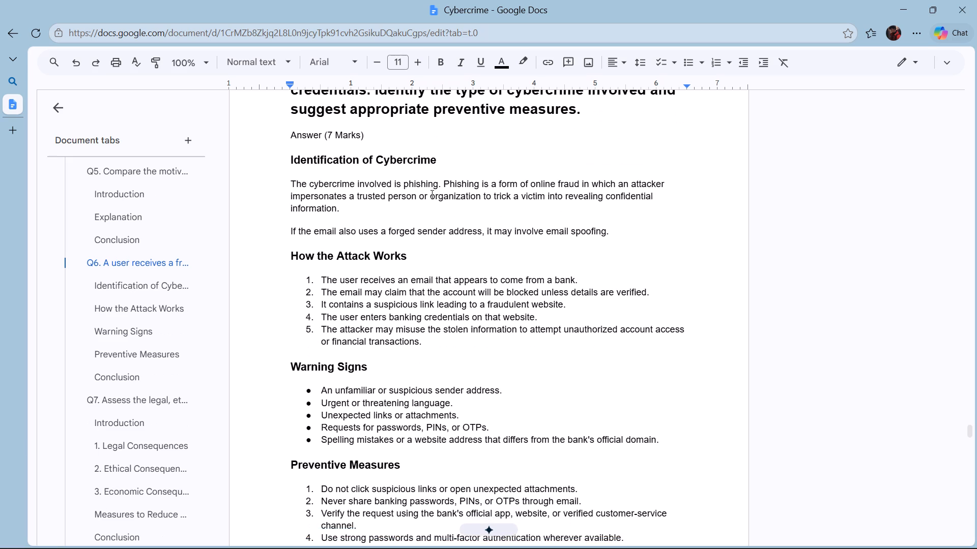
{"action": "scroll", "coordinate": [579, 222], "scroll_direction": "down", "scroll_amount": 2}
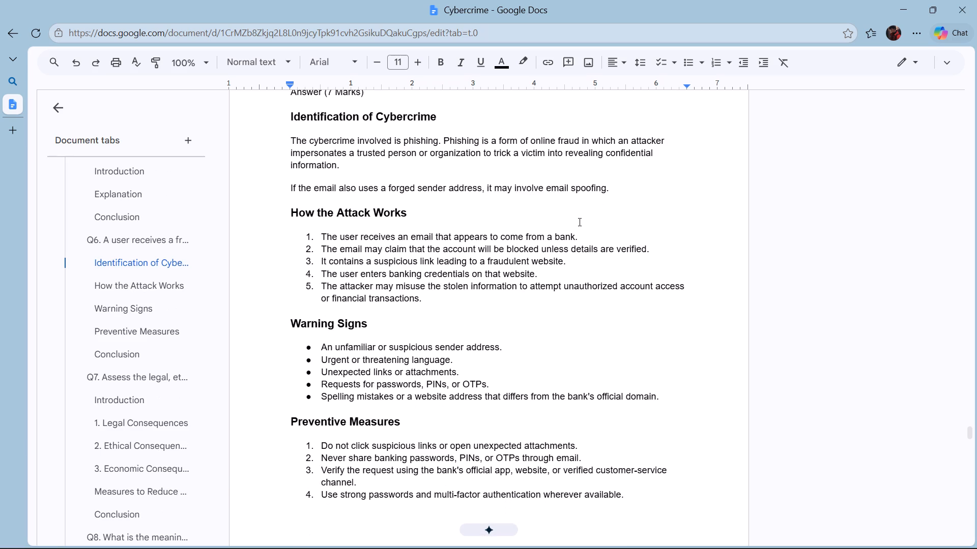
{"action": "scroll", "coordinate": [579, 222], "scroll_direction": "down", "scroll_amount": 7}
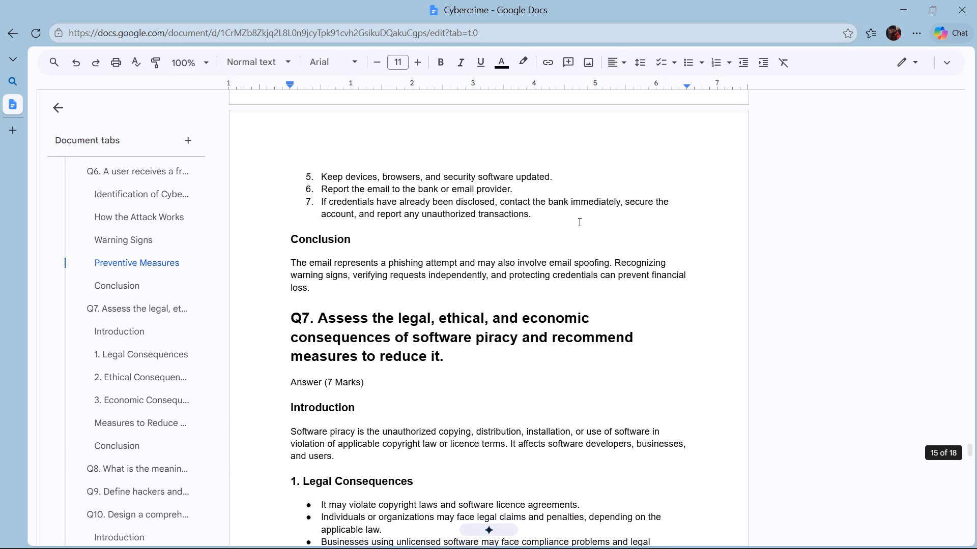
Skim the Unit II answers from Q7 on software piracy to the end of the Q10 cybersecurity framework.
{"action": "scroll", "coordinate": [579, 222], "scroll_direction": "down", "scroll_amount": 6}
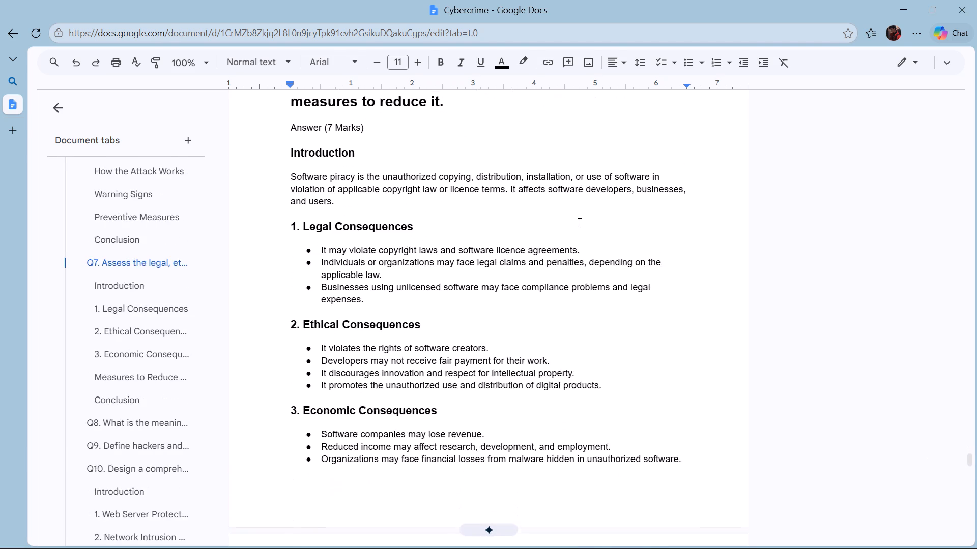
{"action": "scroll", "coordinate": [579, 222], "scroll_direction": "down", "scroll_amount": 8}
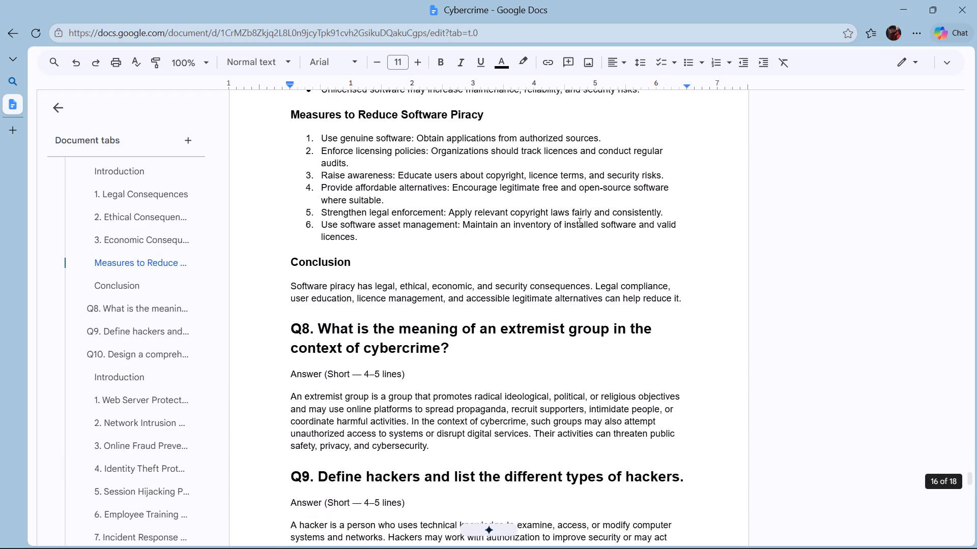
{"action": "scroll", "coordinate": [579, 222], "scroll_direction": "down", "scroll_amount": 5}
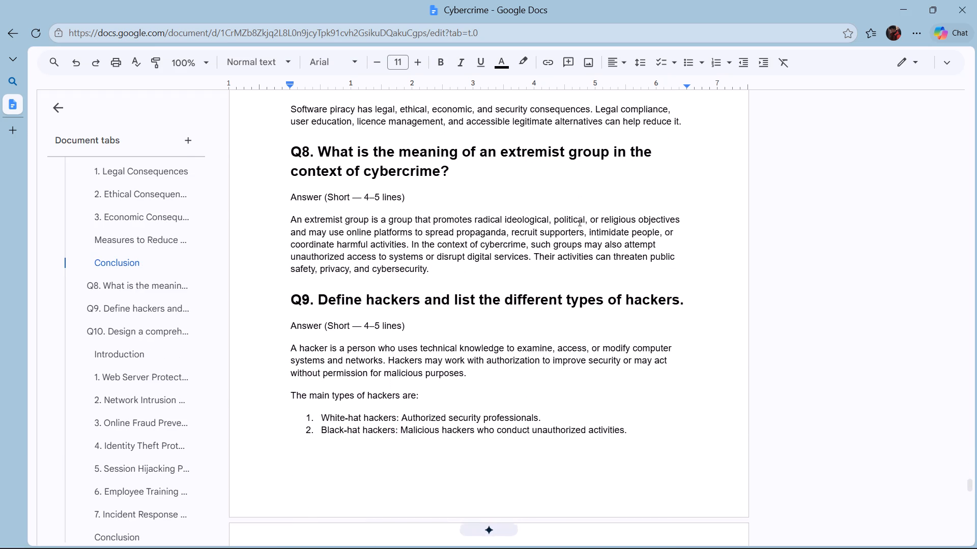
{"action": "scroll", "coordinate": [579, 222], "scroll_direction": "down", "scroll_amount": 7}
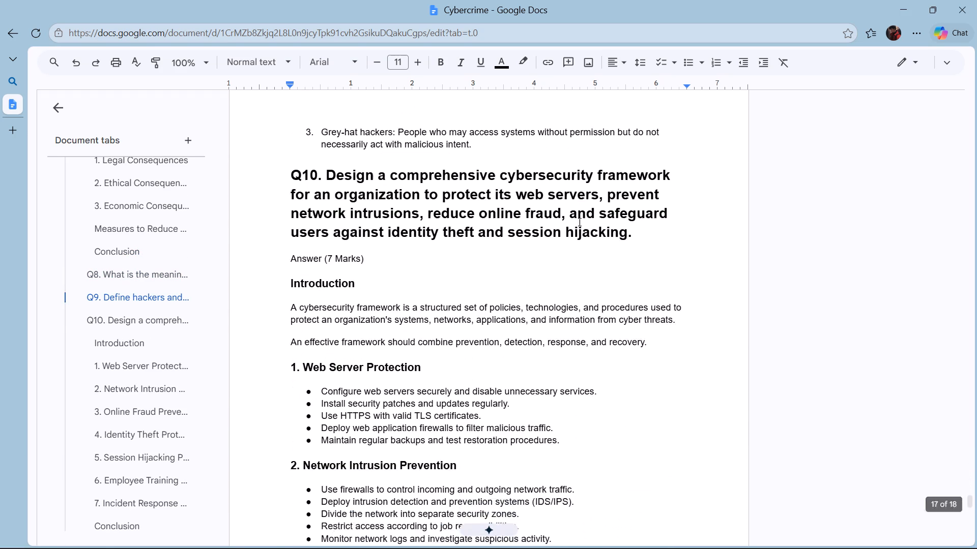
{"action": "scroll", "coordinate": [579, 222], "scroll_direction": "down", "scroll_amount": 7}
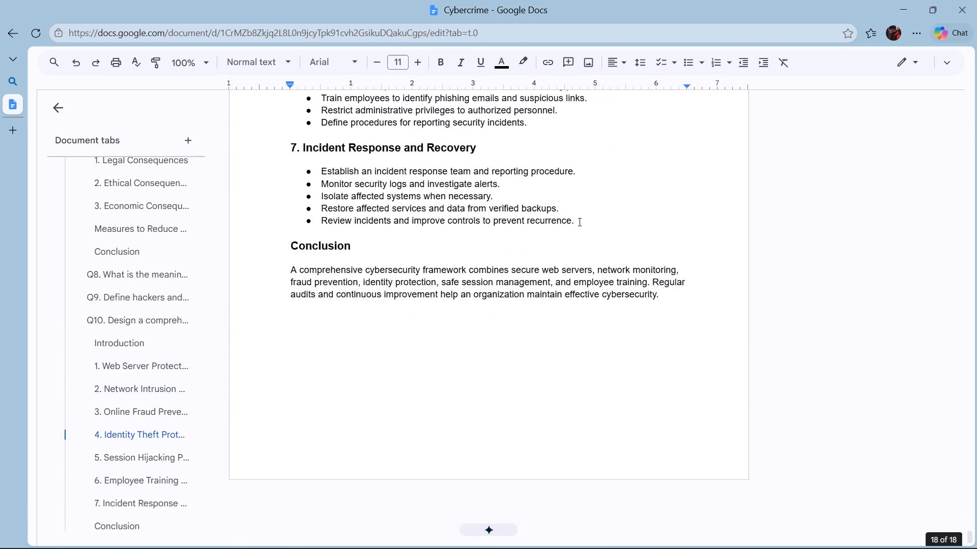
{"action": "scroll", "coordinate": [579, 222], "scroll_direction": "down", "scroll_amount": 2}
Return to the beginning of the Cybercrime document and skim Unit I down to Q7 on the salami technique.
{"action": "scroll", "coordinate": [579, 222], "scroll_direction": "up", "scroll_amount": 18}
{"action": "scroll", "coordinate": [579, 222], "scroll_direction": "up", "scroll_amount": 7}
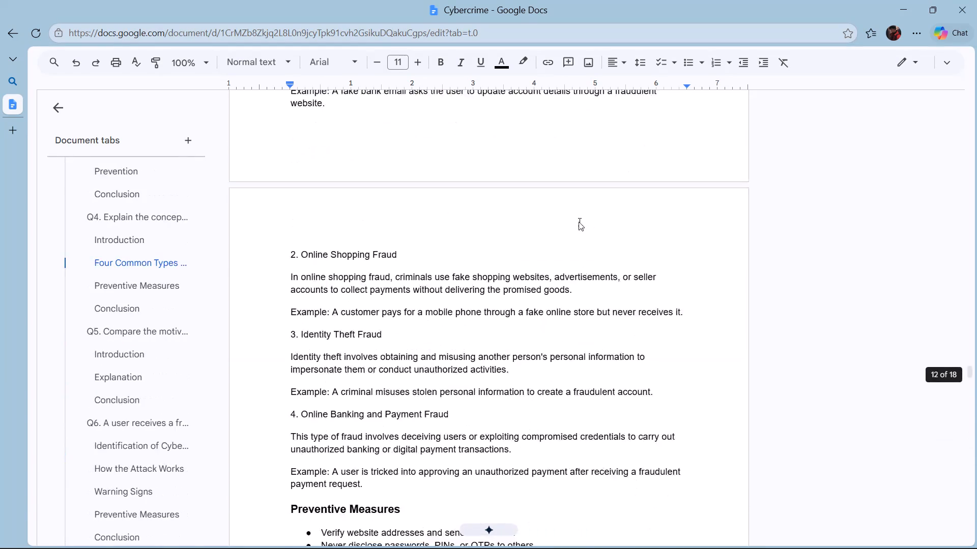
{"action": "scroll", "coordinate": [579, 222], "scroll_direction": "up", "scroll_amount": 18}
{"action": "scroll", "coordinate": [579, 222], "scroll_direction": "up", "scroll_amount": 10}
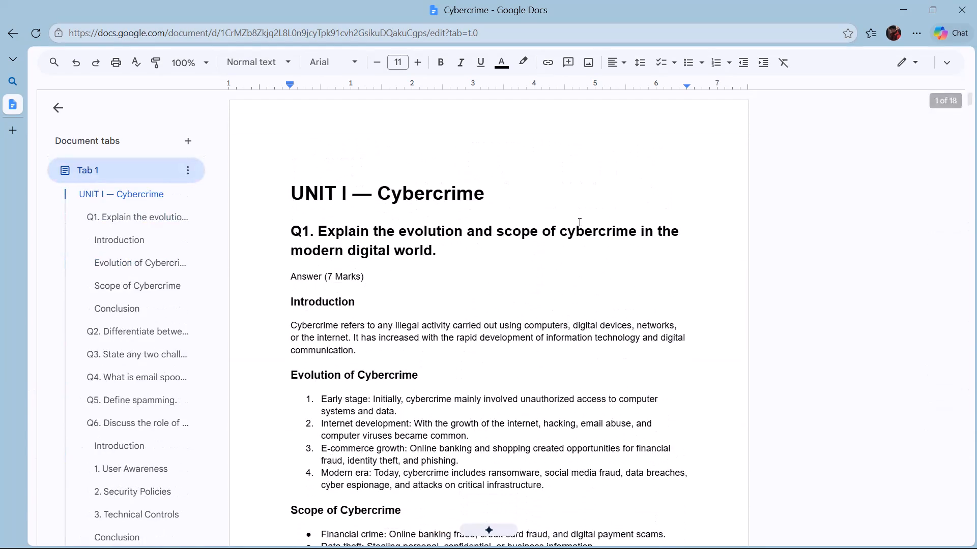
{"action": "scroll", "coordinate": [579, 222], "scroll_direction": "up", "scroll_amount": 12}
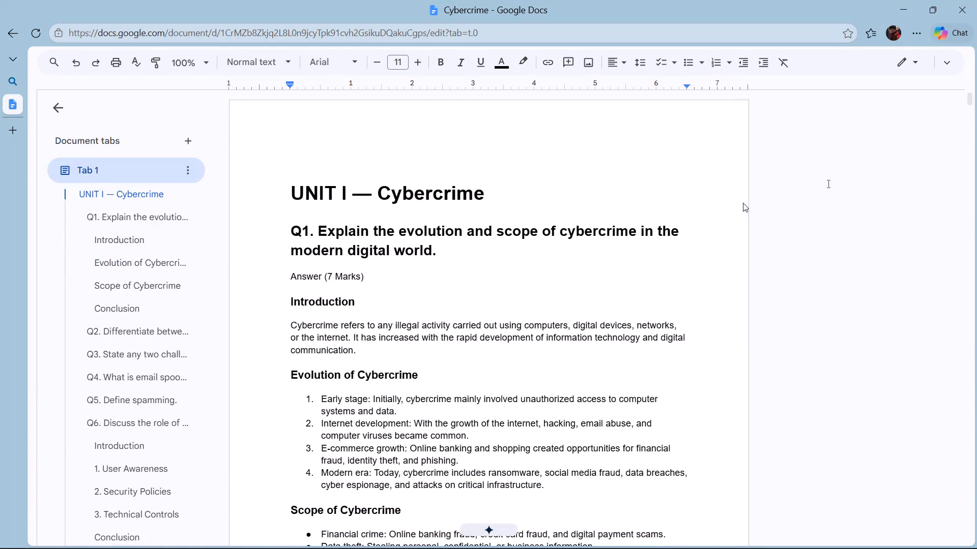
{"action": "scroll", "coordinate": [724, 206], "scroll_direction": "down", "scroll_amount": 6}
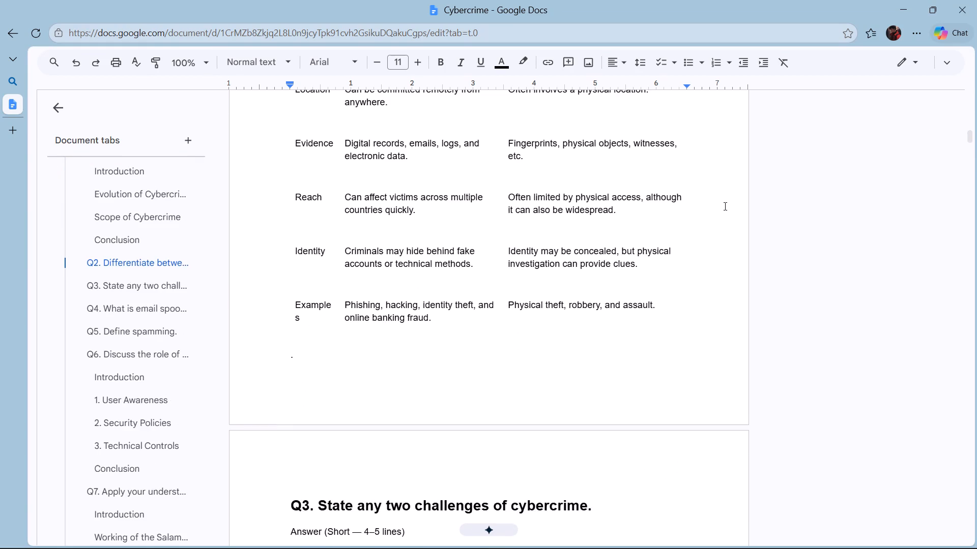
{"action": "scroll", "coordinate": [724, 206], "scroll_direction": "down", "scroll_amount": 6}
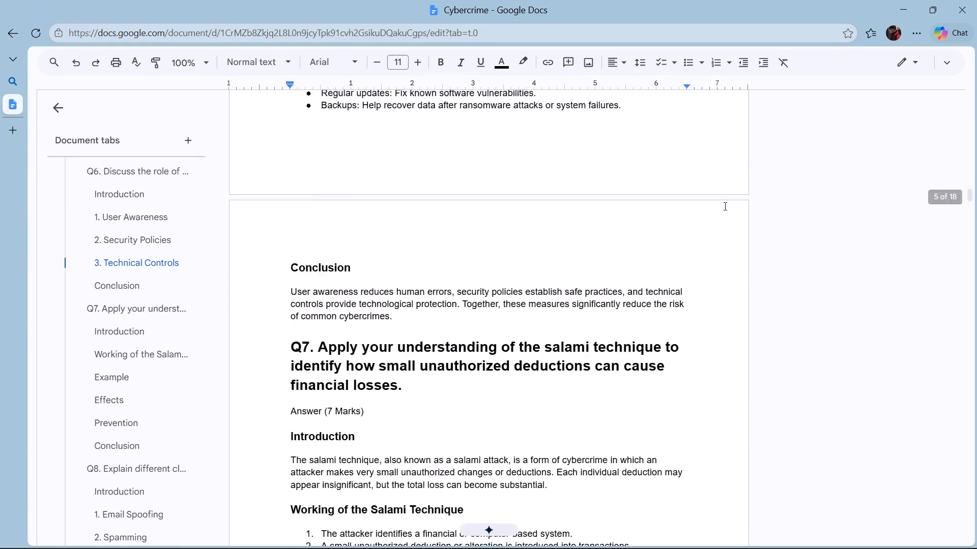
{"action": "scroll", "coordinate": [724, 206], "scroll_direction": "down", "scroll_amount": 2}
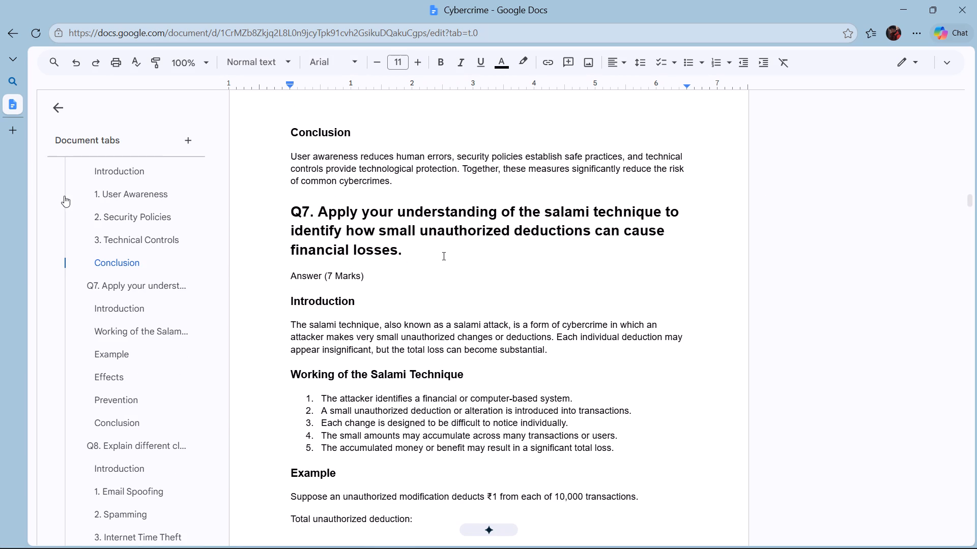
Check the "google docs" Bing search page in the other tab and return to the Cybercrime document.
{"action": "left_click", "coordinate": [33, 79]}
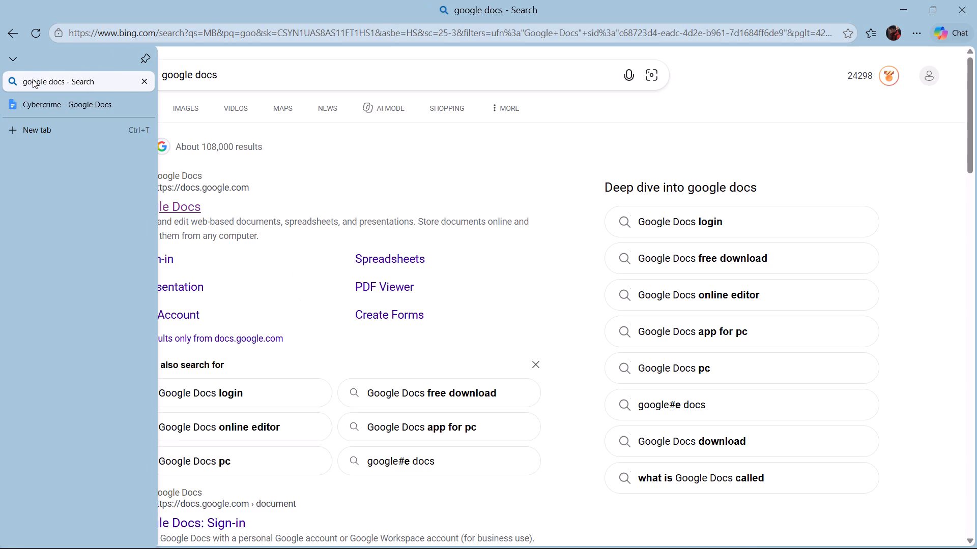
{"action": "left_click", "coordinate": [0, 105]}
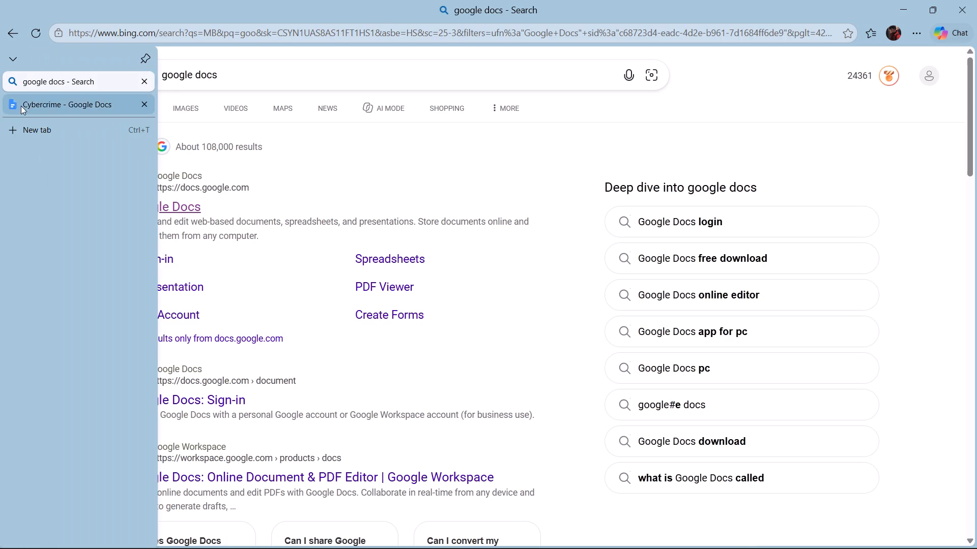
{"action": "left_click", "coordinate": [24, 106]}
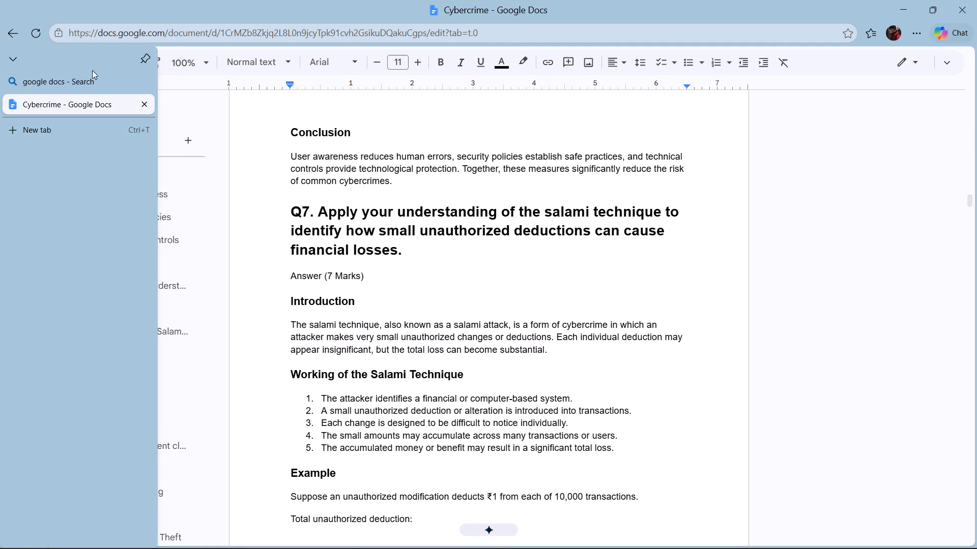